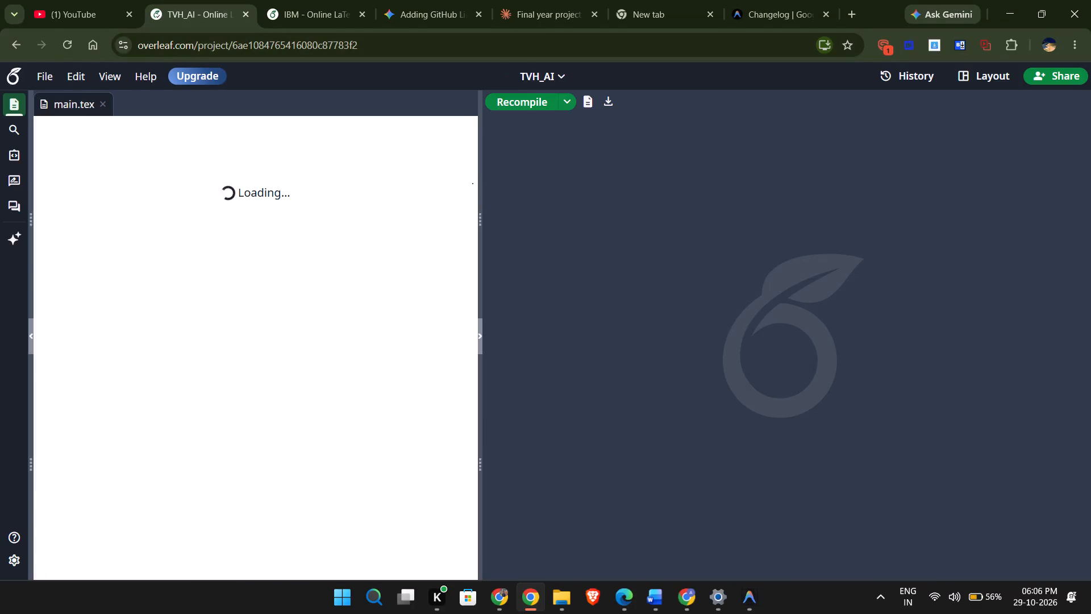
Review the TVH_AI resume's LaTeX source and compiled preview through to the Positions of Responsibility section.
scroll(113, 180, down, 3)
scroll(194, 281, up, 3)
scroll(717, 300, down, 2)
scroll(282, 314, down, 1)
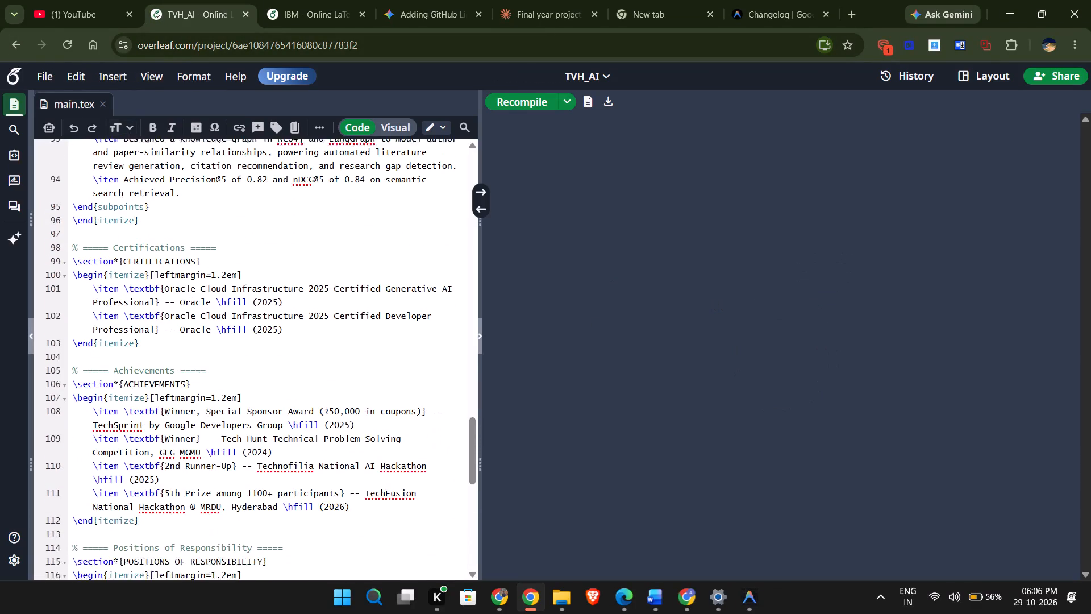
scroll(368, 365, down, 4)
scroll(355, 355, up, 6)
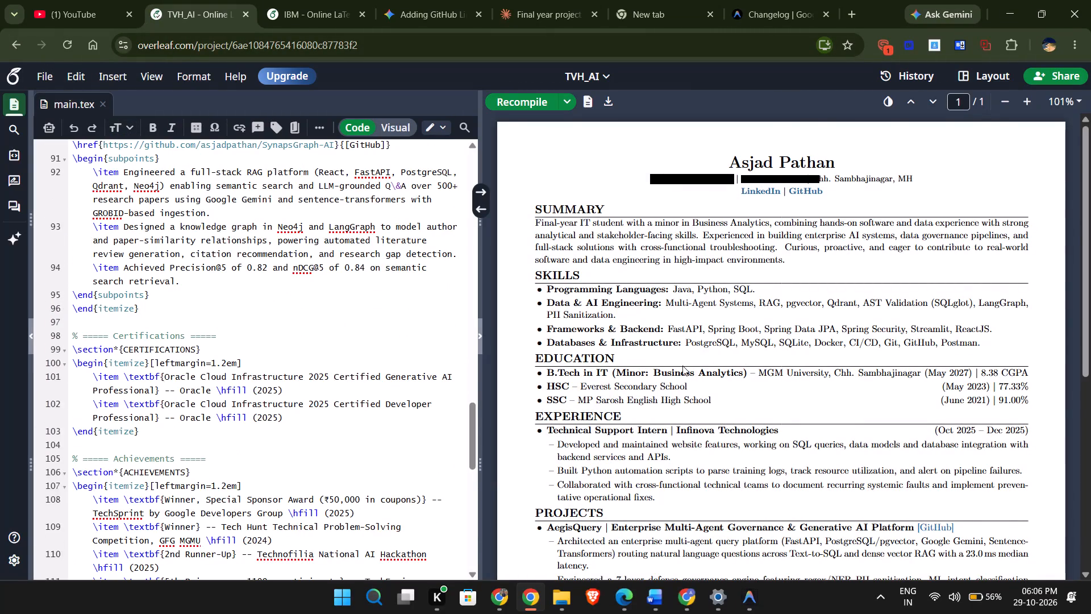
scroll(682, 366, down, 3)
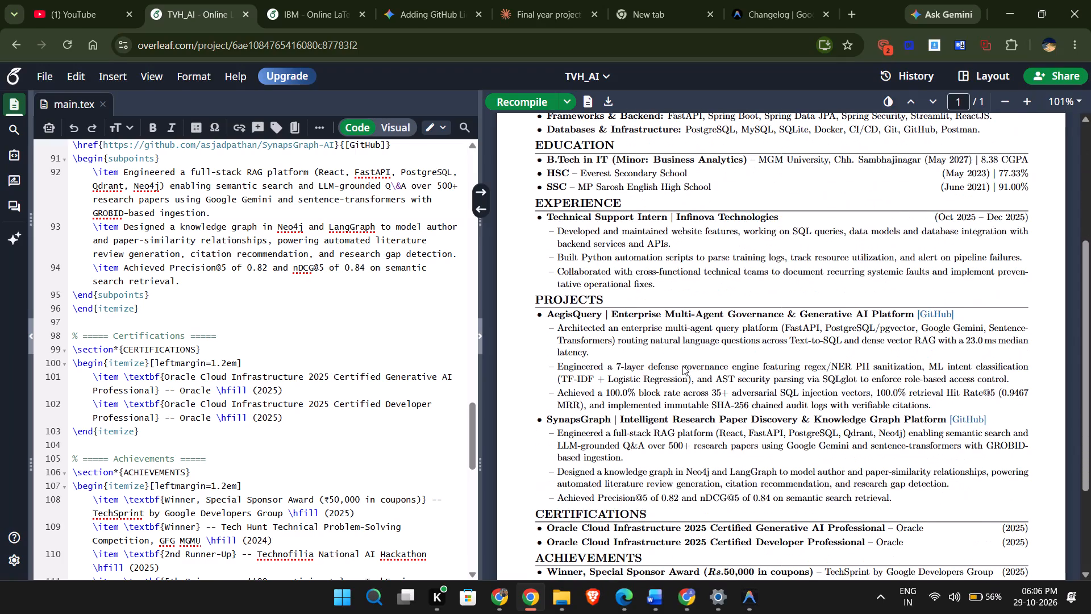
scroll(682, 366, down, 1)
scroll(224, 344, down, 1)
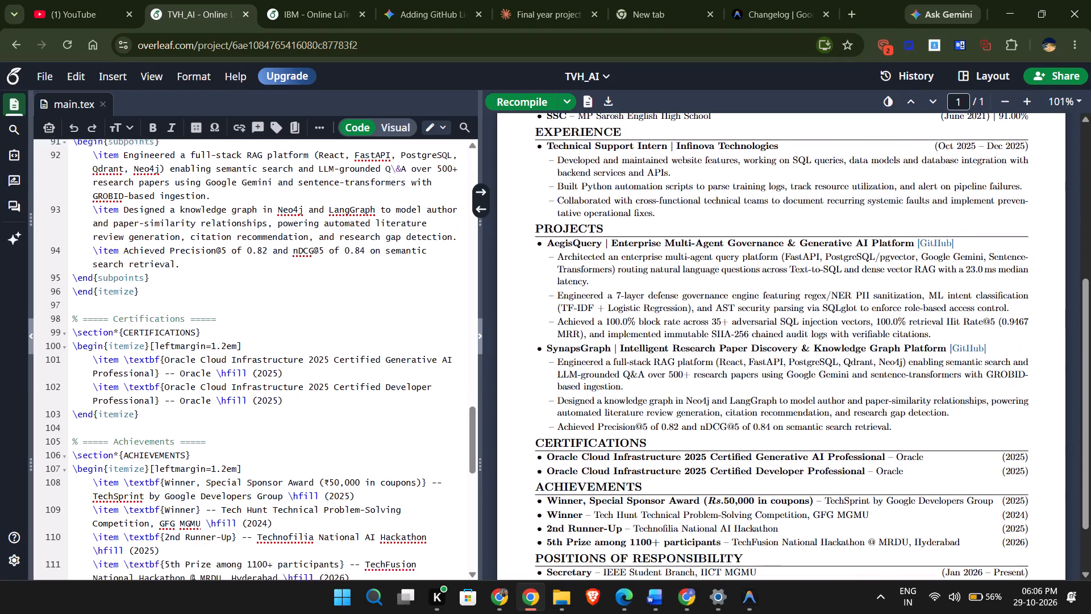
scroll(714, 374, down, 2)
scroll(355, 361, down, 2)
scroll(355, 361, up, 2)
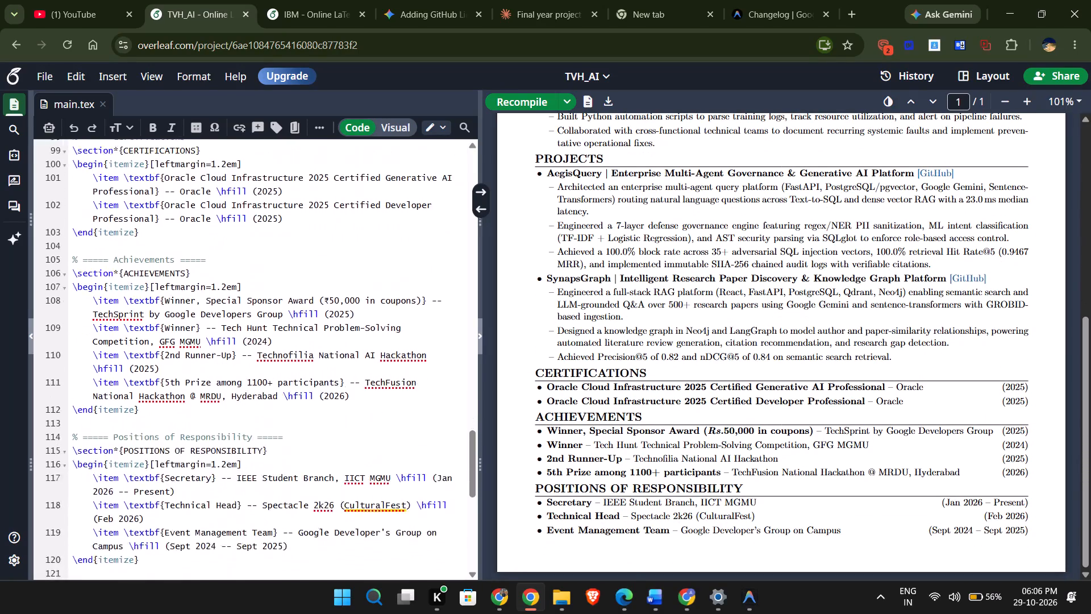
Reread the compiled resume from the header onward and examine the source from the preamble to the Skills and Education sections.
scroll(355, 361, up, 20)
scroll(355, 361, up, 11)
scroll(1026, 363, up, 5)
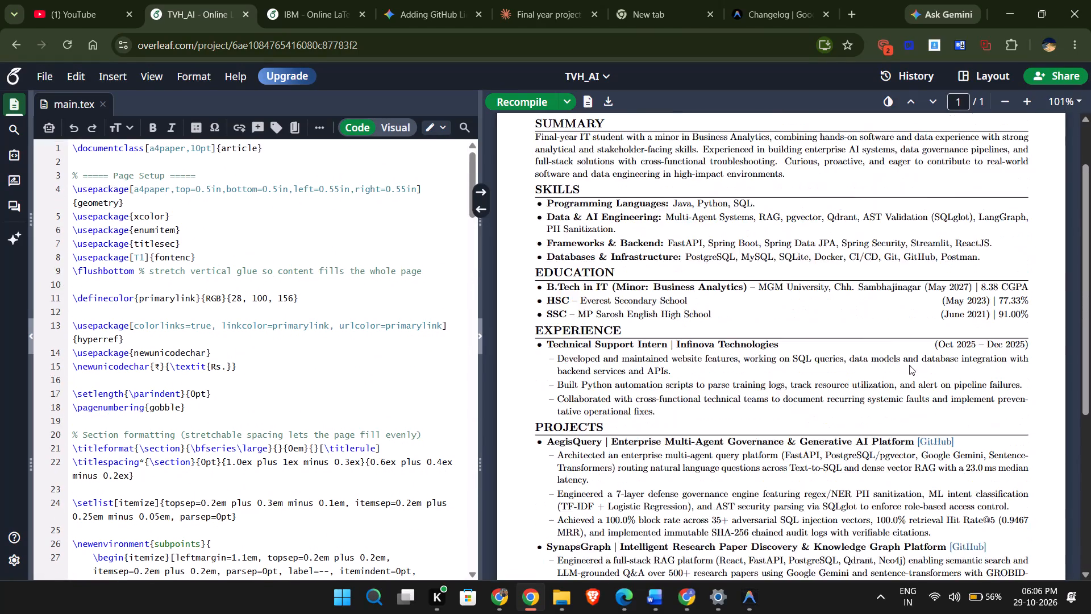
scroll(909, 365, up, 4)
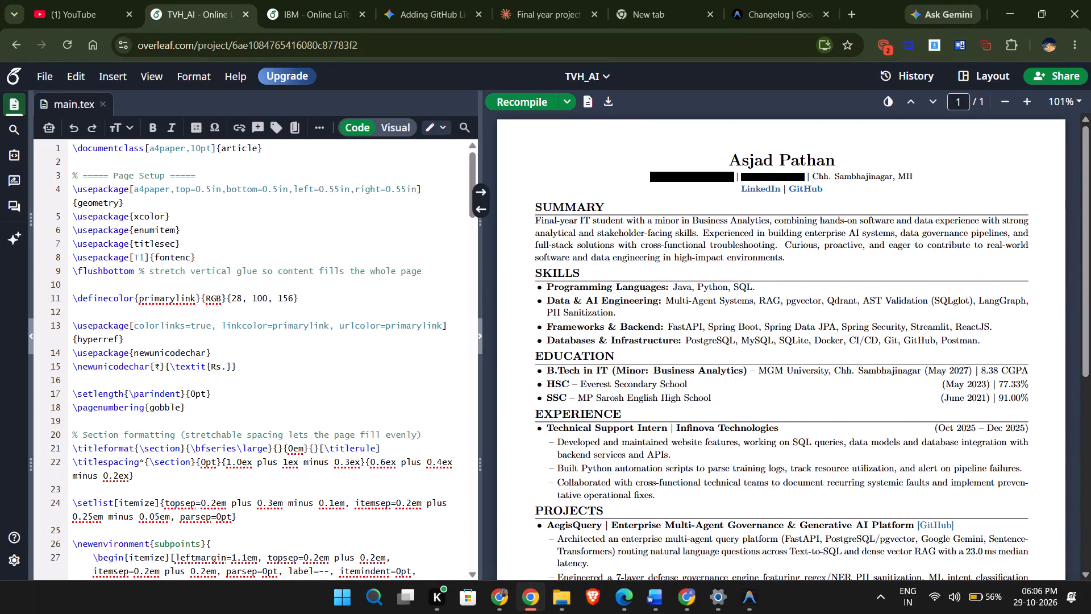
scroll(726, 275, down, 1)
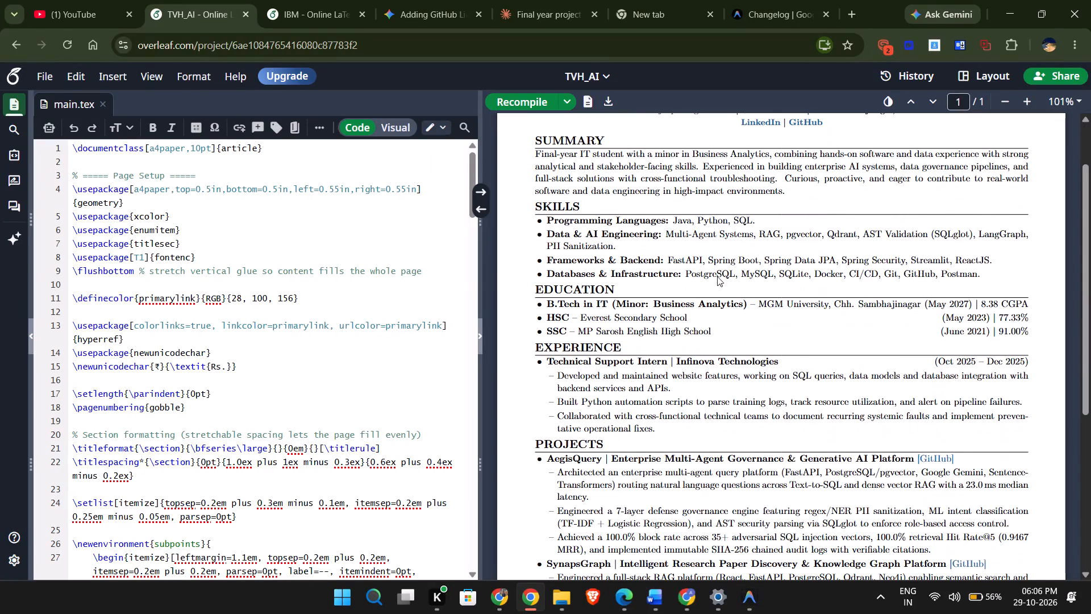
scroll(434, 271, up, 4)
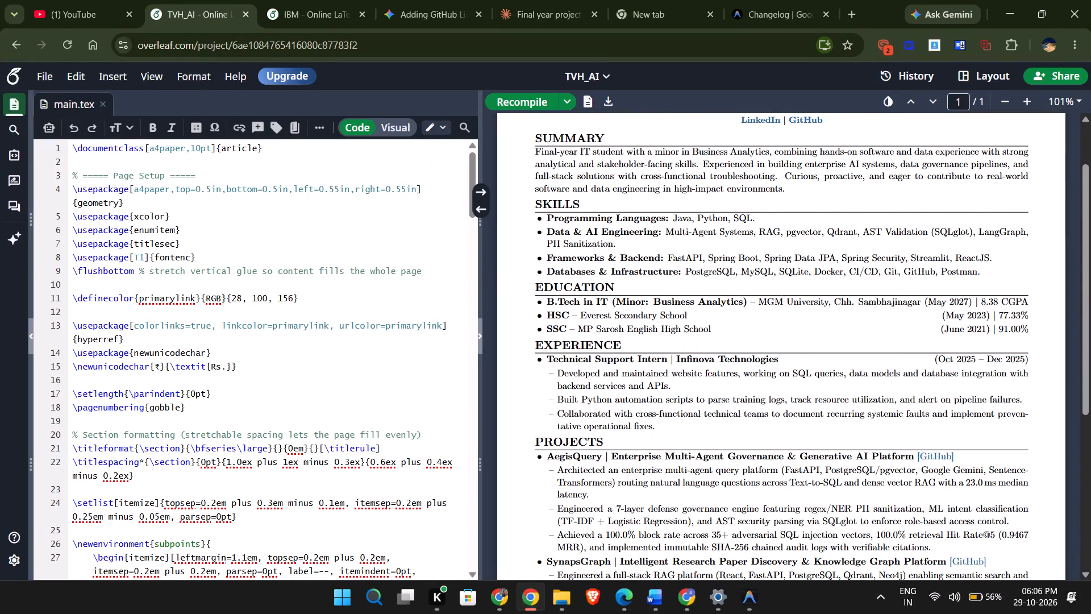
scroll(299, 387, down, 3)
scroll(253, 384, down, 1)
scroll(668, 353, down, 1)
scroll(648, 292, up, 1)
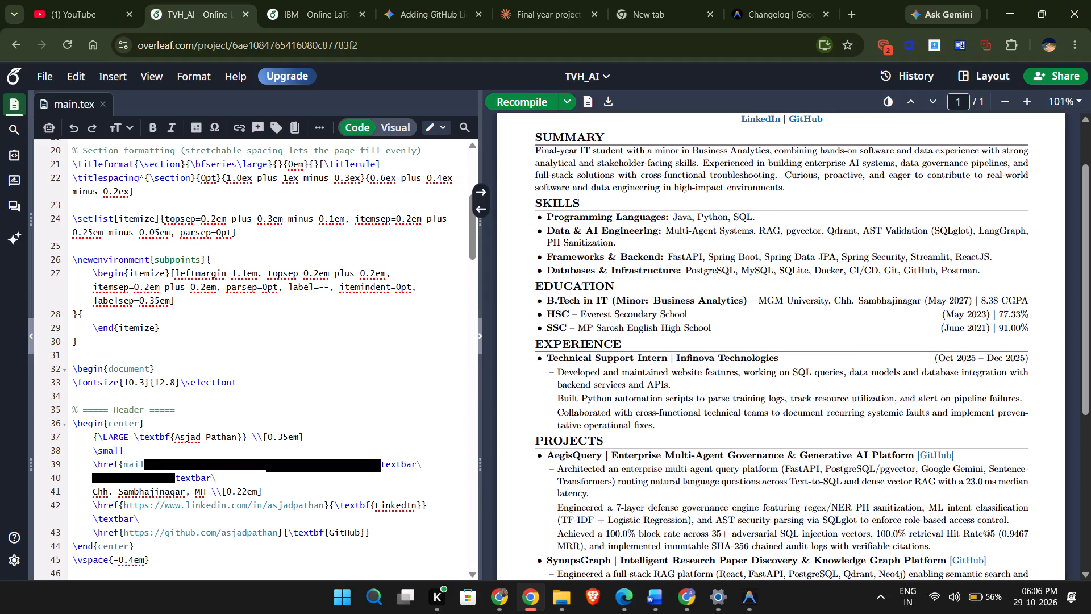
scroll(448, 347, down, 6)
scroll(216, 372, down, 6)
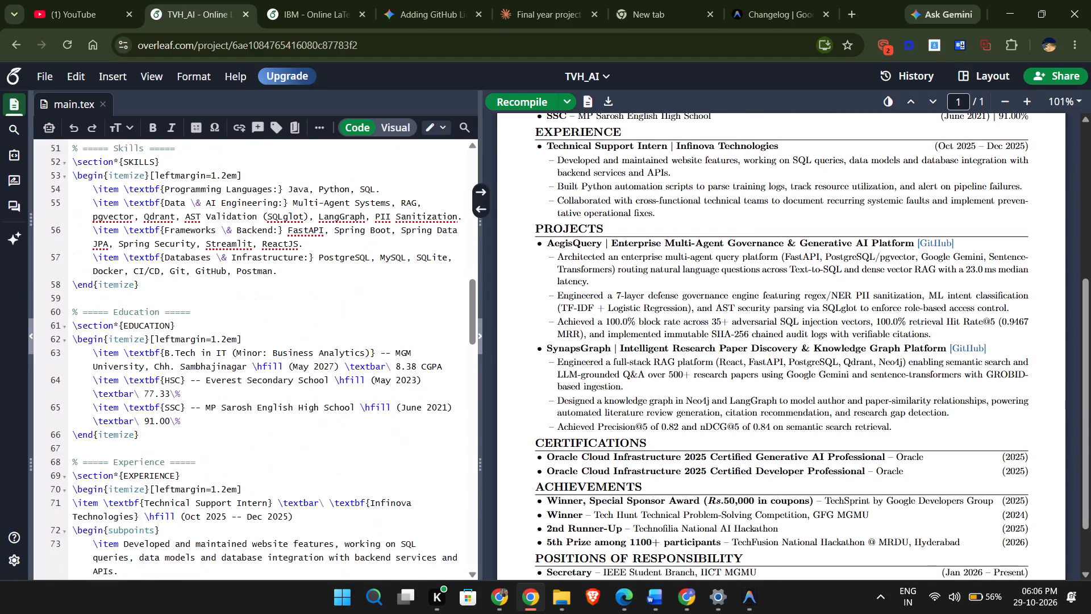
scroll(215, 375, down, 1)
scroll(215, 375, up, 3)
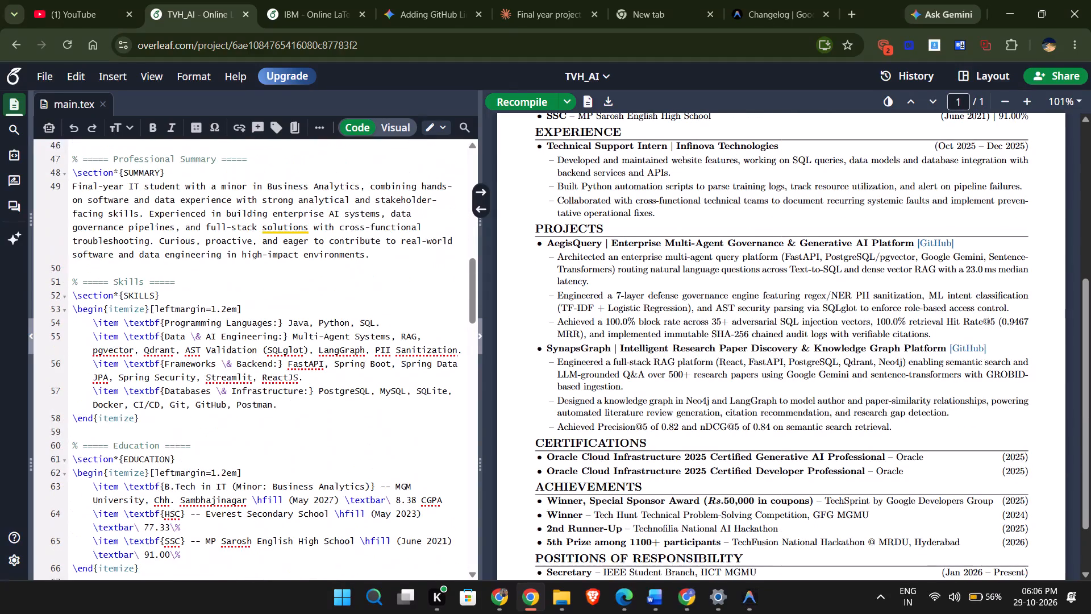
Switch the editor to visual mode and remove SQLite from the Databases & Infrastructure skills.
click(406, 133)
scroll(264, 330, down, 2)
scroll(264, 330, up, 5)
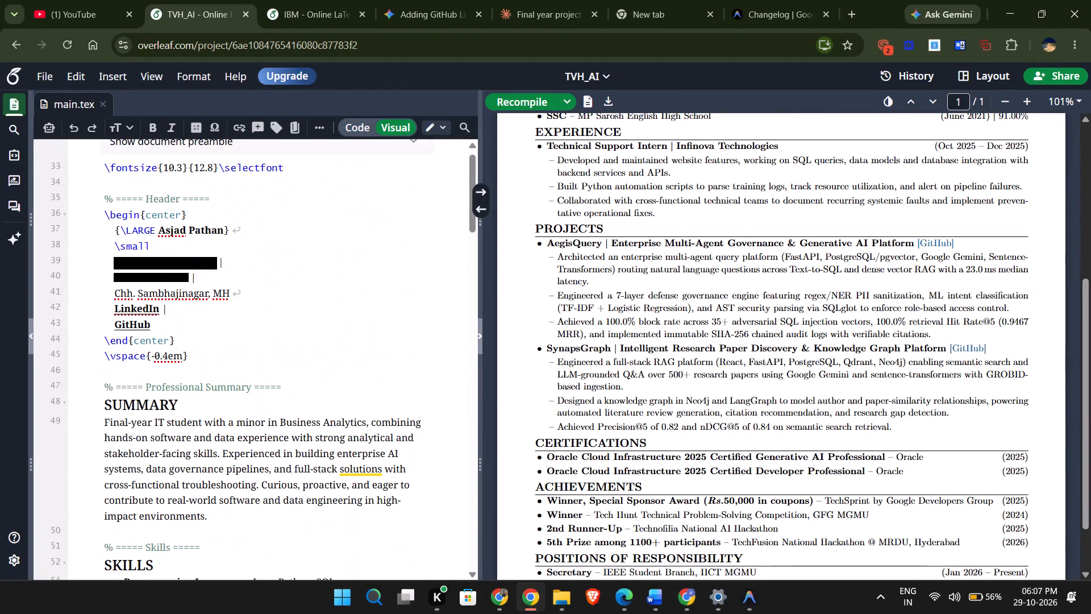
scroll(264, 330, down, 3)
scroll(264, 330, up, 1)
scroll(264, 330, down, 2)
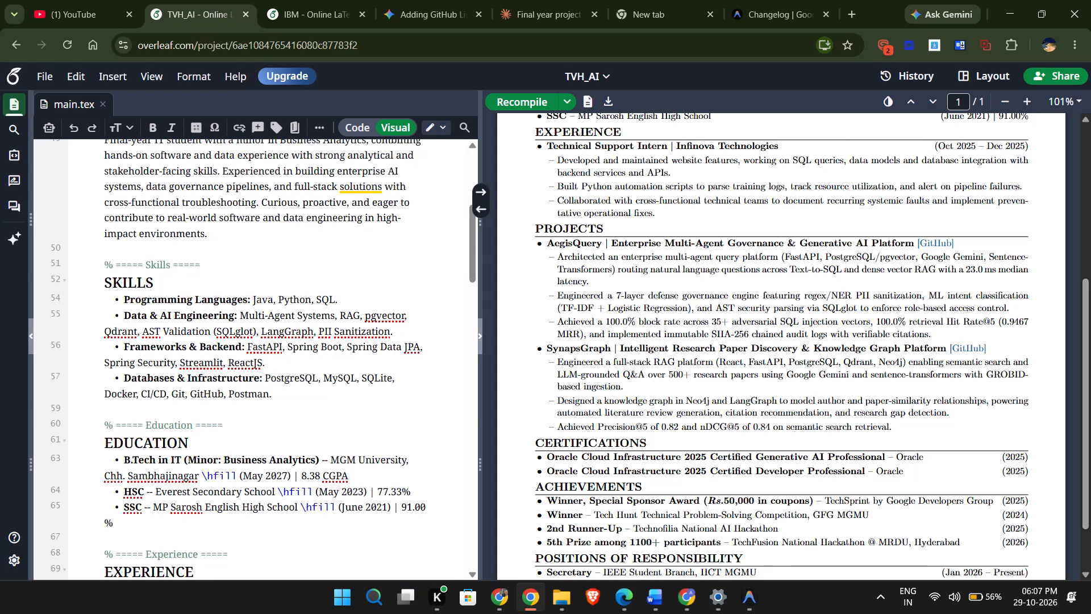
double_click(367, 377)
key(BackSpace)
key(BackSpace)
key(BackSpace)
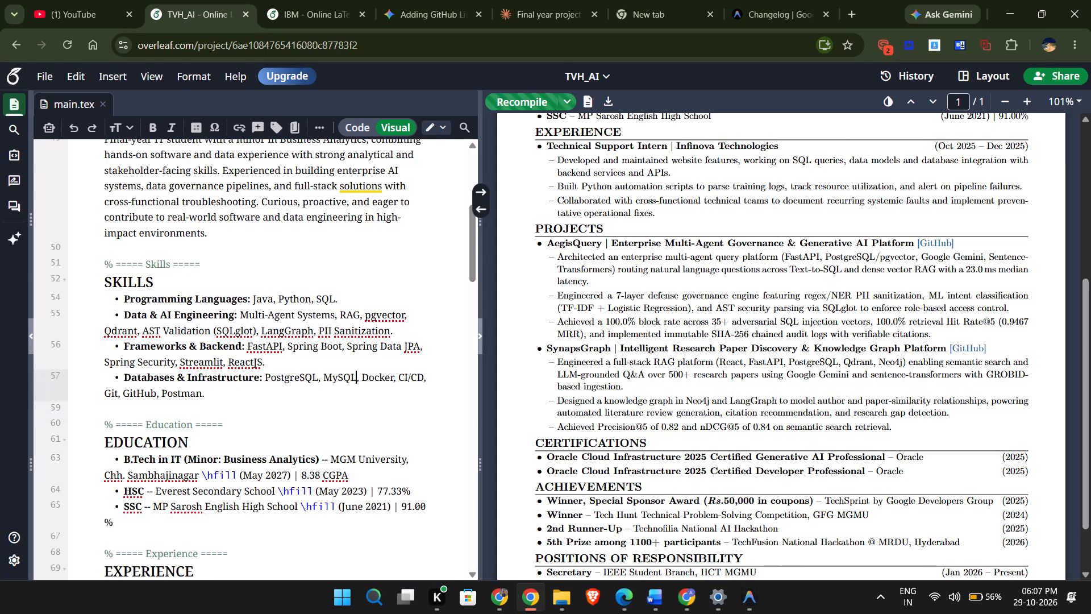
Remove CI/CD from the Databases & Infrastructure skills and check the Skills section in the compiled preview.
triple_click(409, 381)
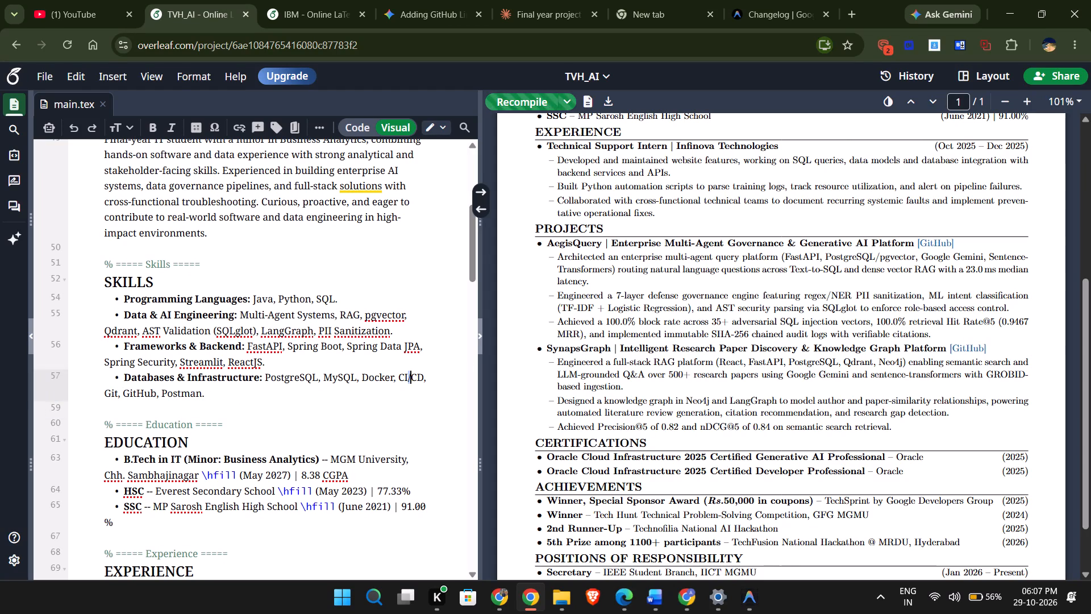
click(409, 382)
drag(395, 377, 418, 379)
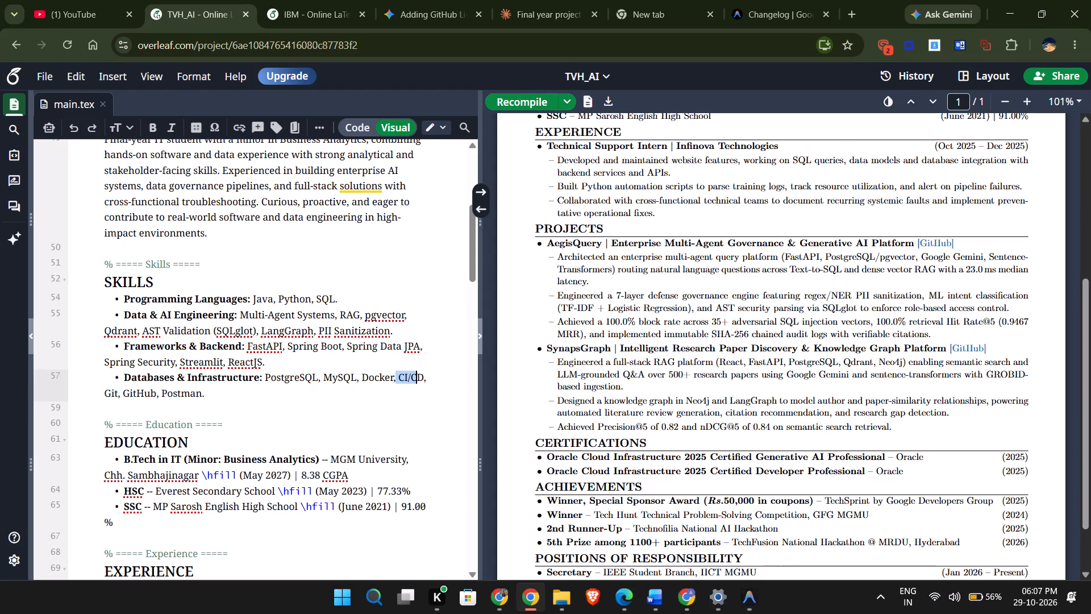
drag(418, 379, 422, 379)
key(BackSpace)
key(BackSpace)
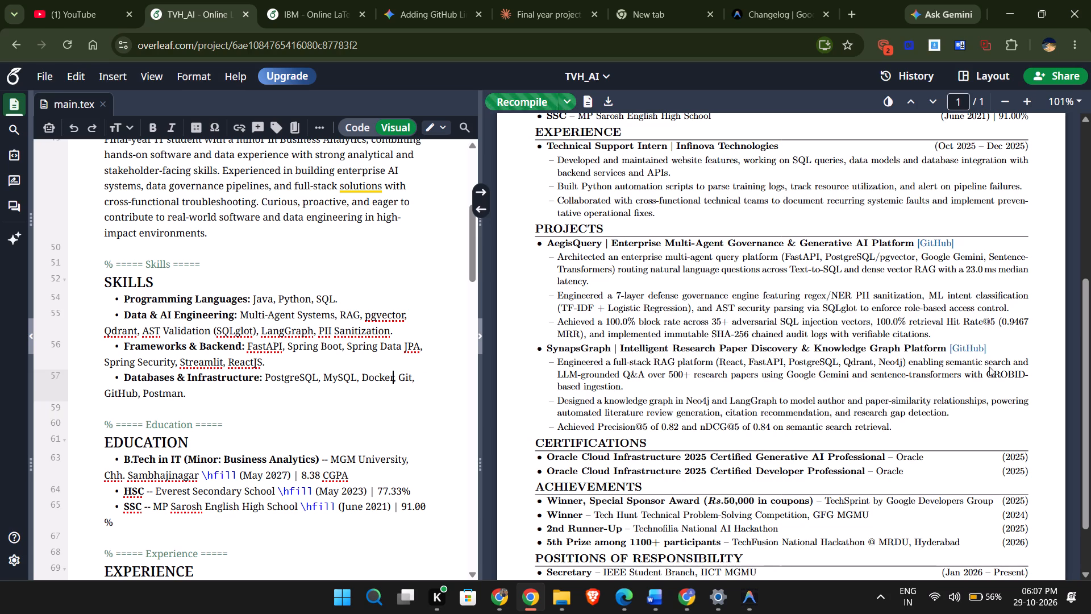
scroll(1090, 309, up, 1)
scroll(868, 301, up, 2)
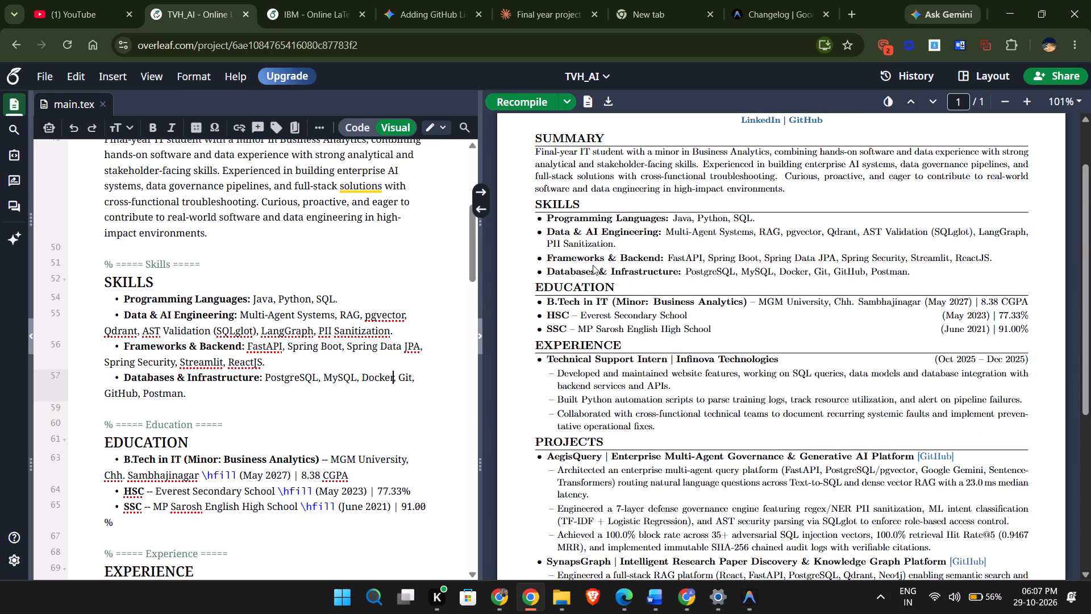
scroll(429, 273, up, 1)
scroll(736, 375, down, 1)
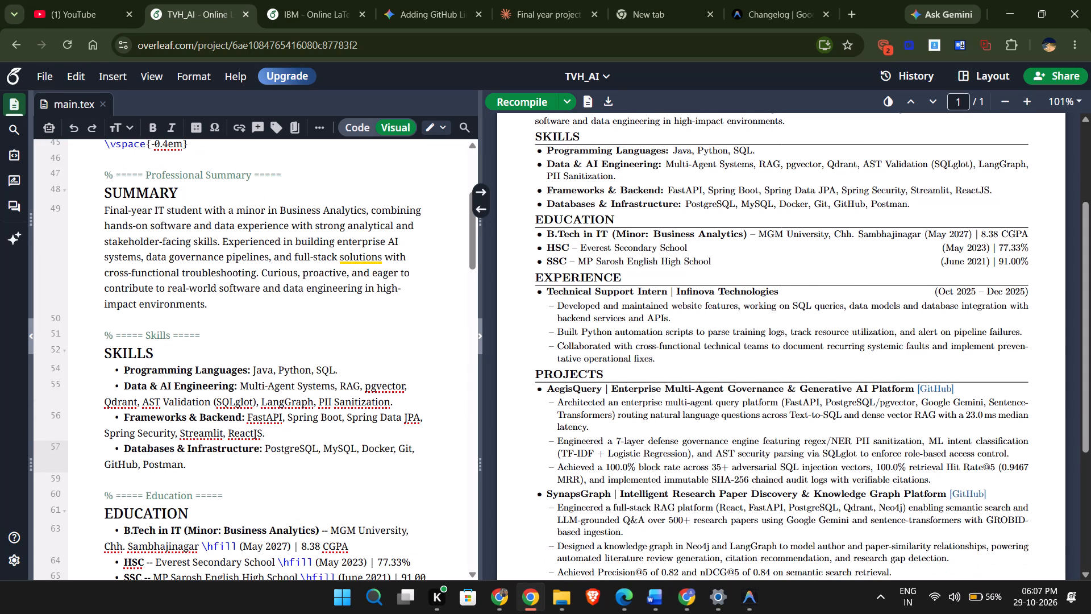
scroll(249, 334, down, 1)
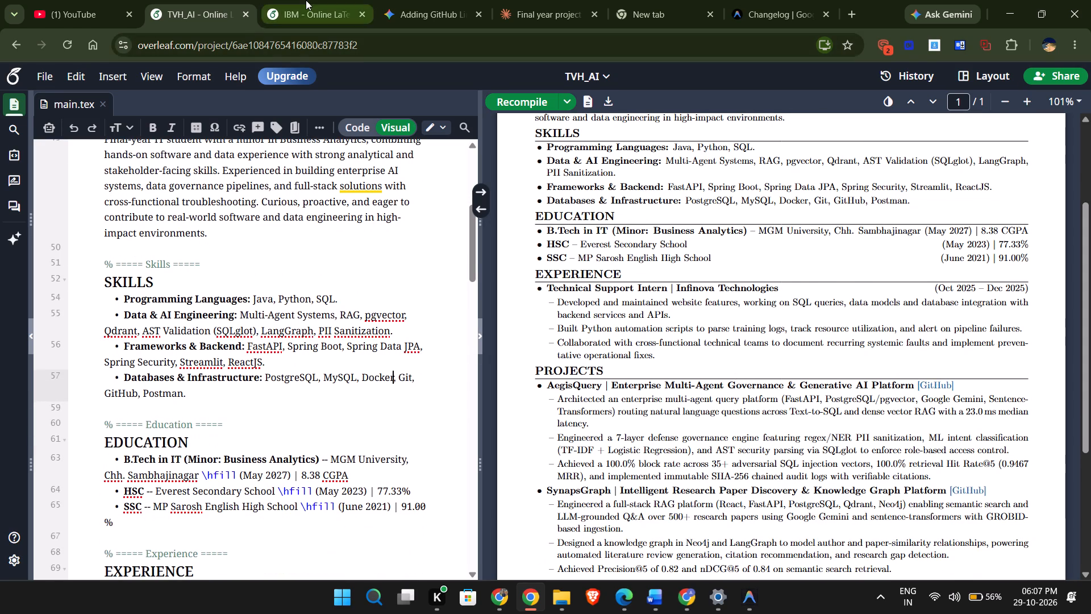
Copy "AWS" from the IBM resume's Frameworks & Infrastructure skills and add it after Postman in TVH_AI's Databases & Infrastructure line.
click(306, 0)
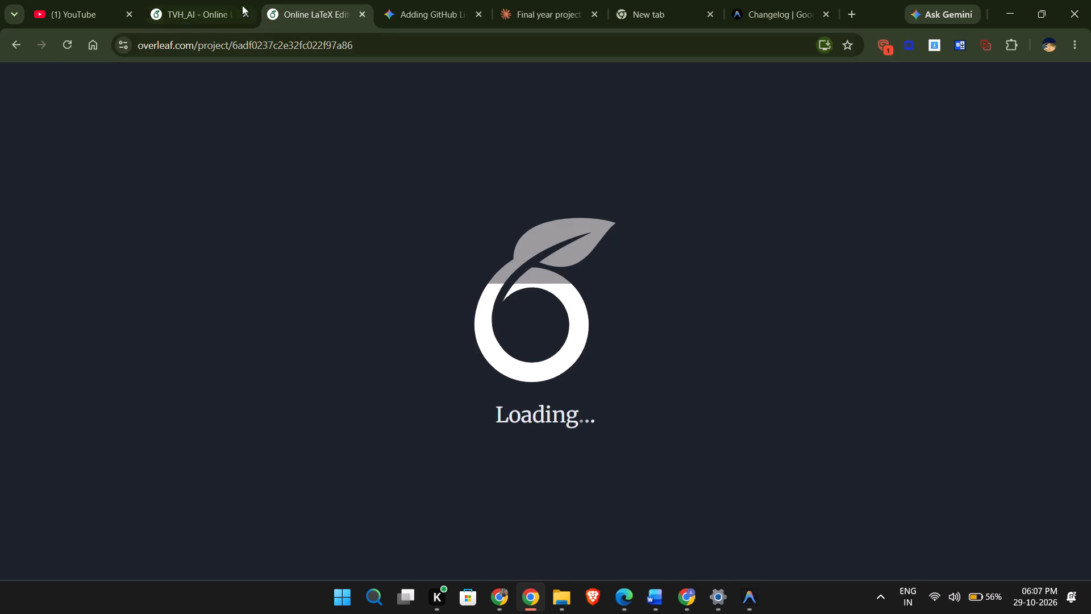
click(219, 2)
click(339, 0)
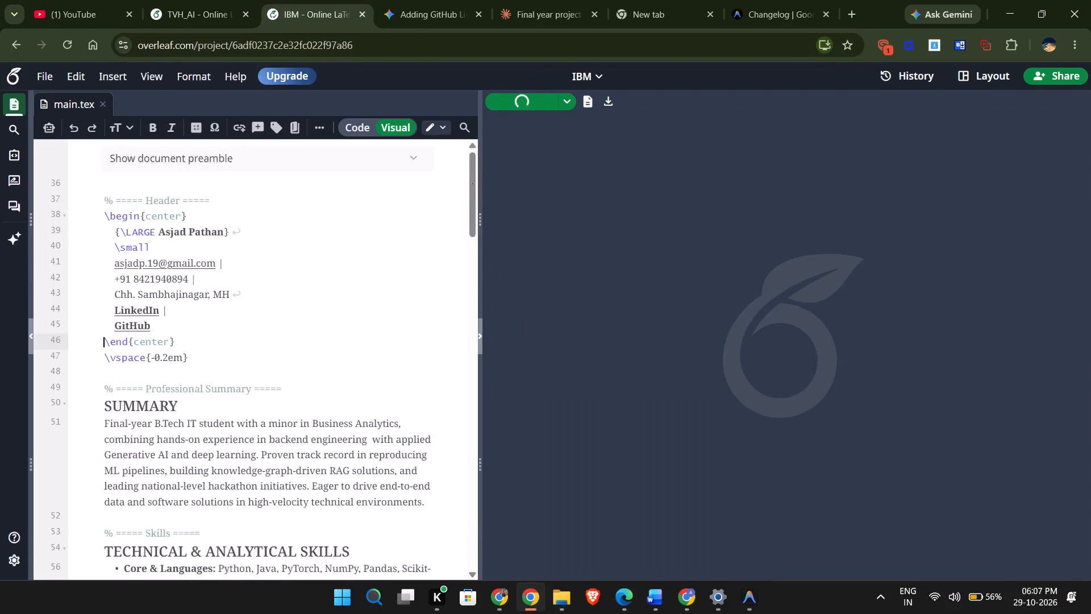
scroll(244, 308, down, 3)
scroll(243, 308, up, 6)
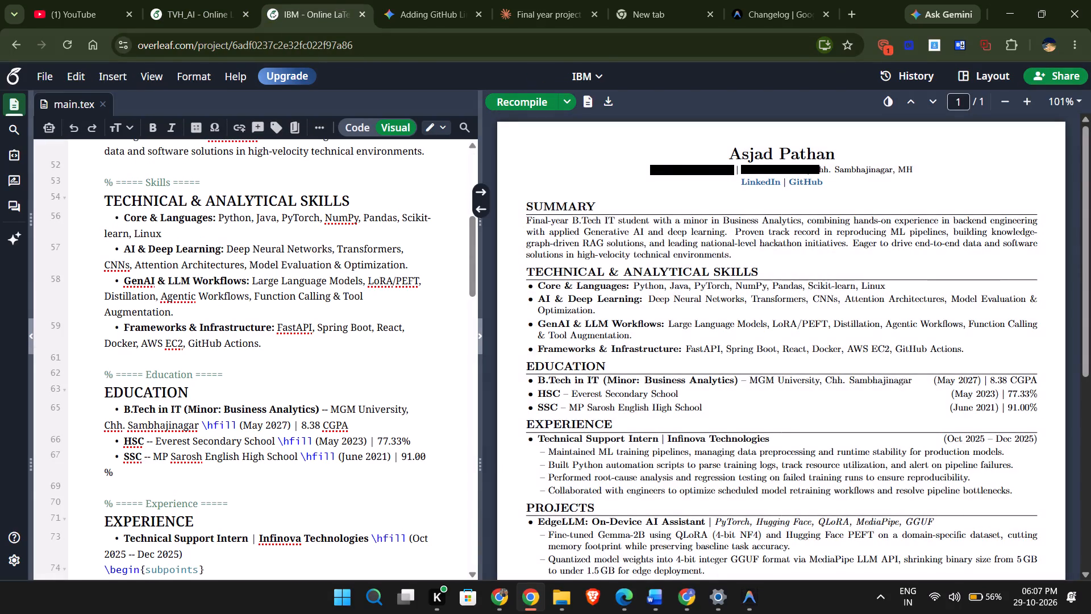
double_click(152, 345)
key(ctrl+c)
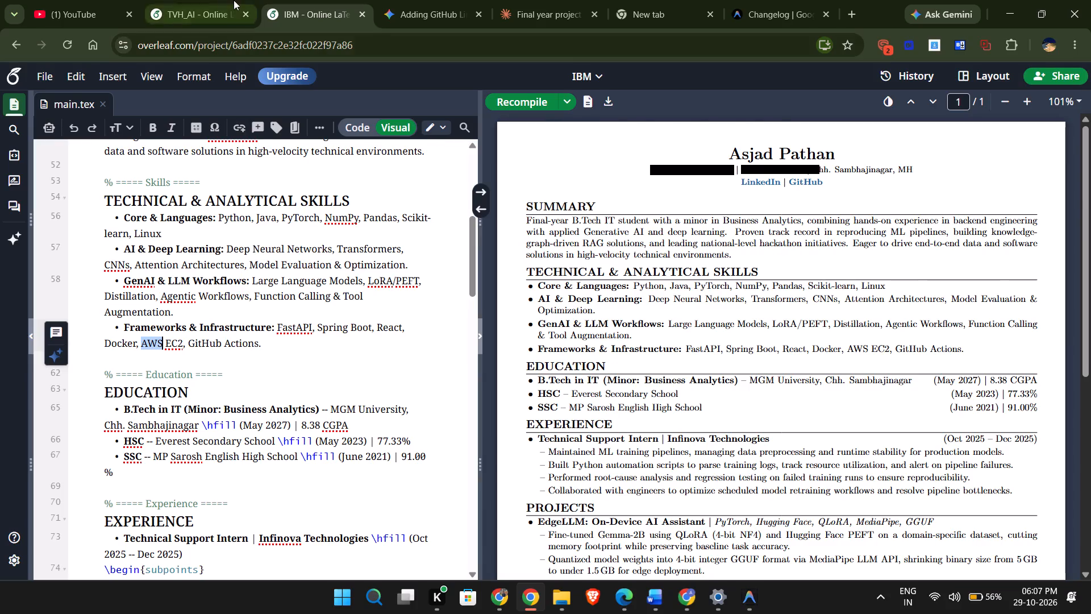
click(232, 0)
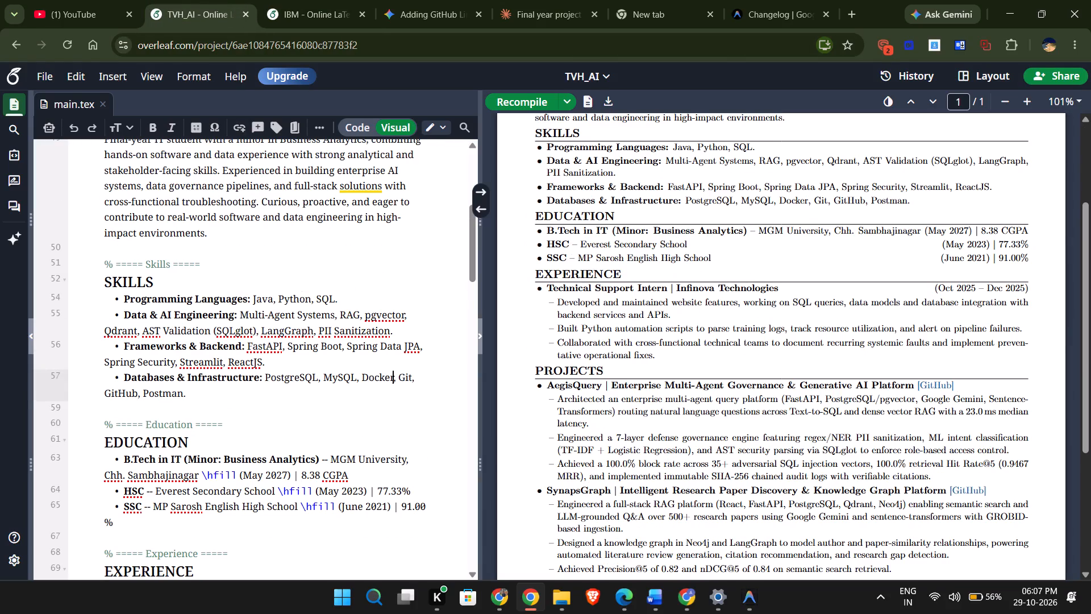
click(182, 395)
text(,)
key(space)
key(ctrl+v)
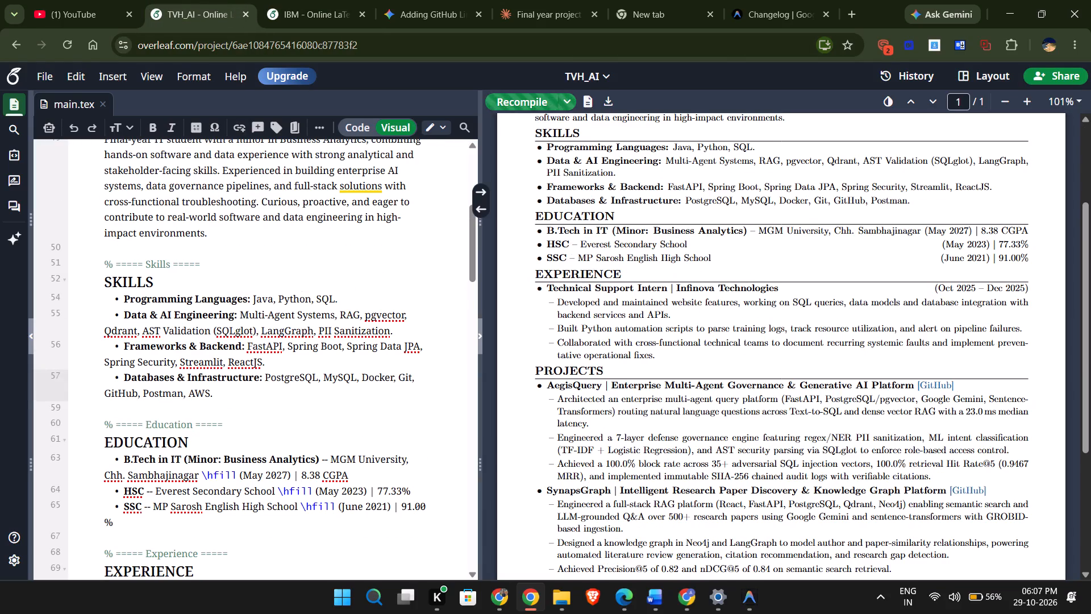
key(space)
key(BackSpace)
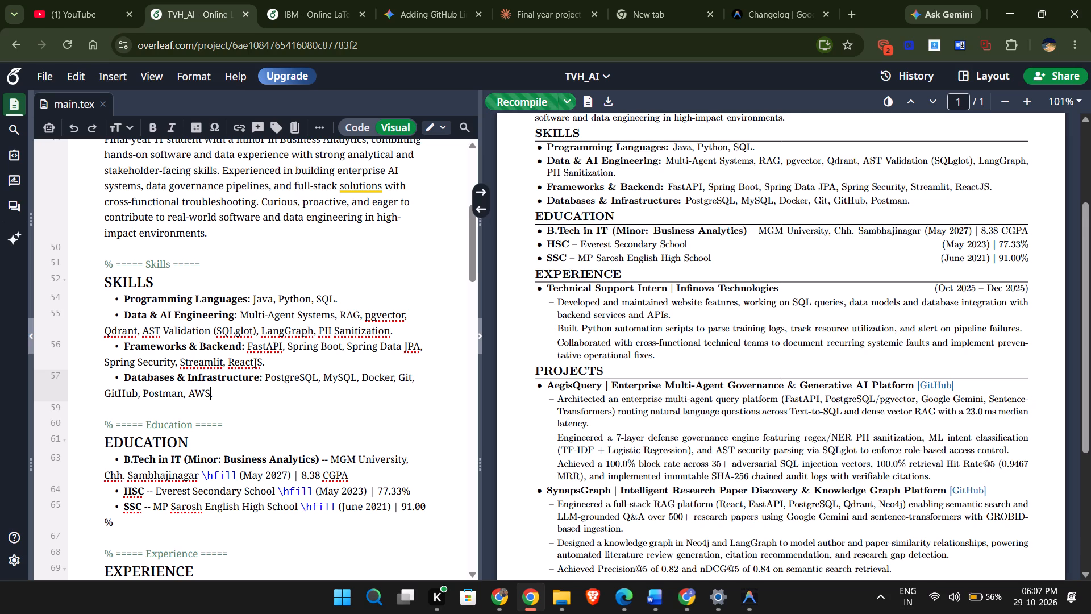
Compare the compiled TVH_AI resume with the IBM resume, from Experience and Projects down to Positions of Responsibility.
scroll(700, 362, up, 1)
scroll(701, 358, down, 3)
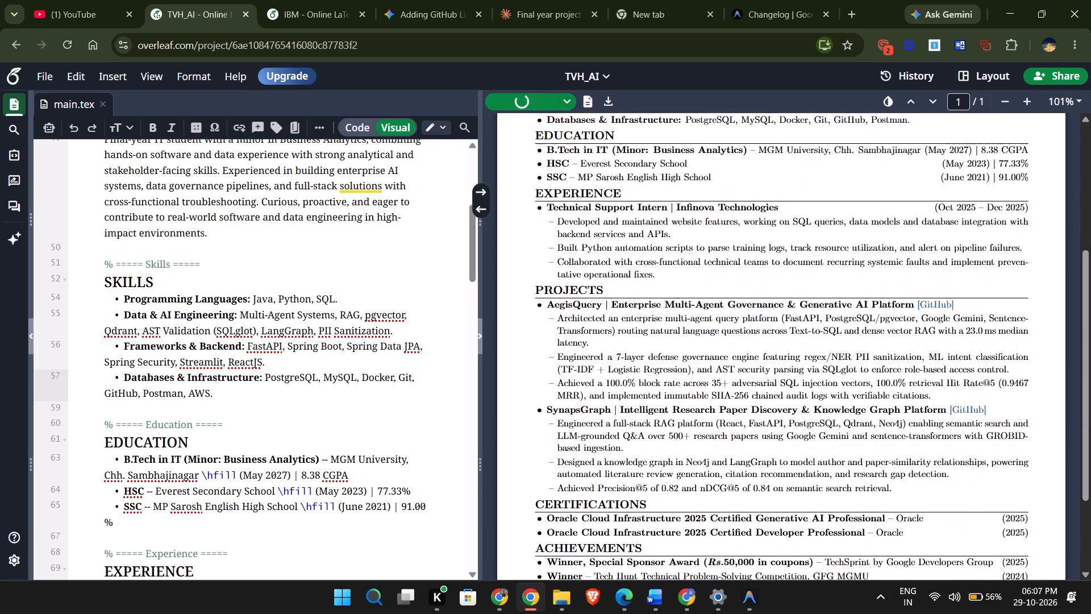
scroll(701, 358, down, 1)
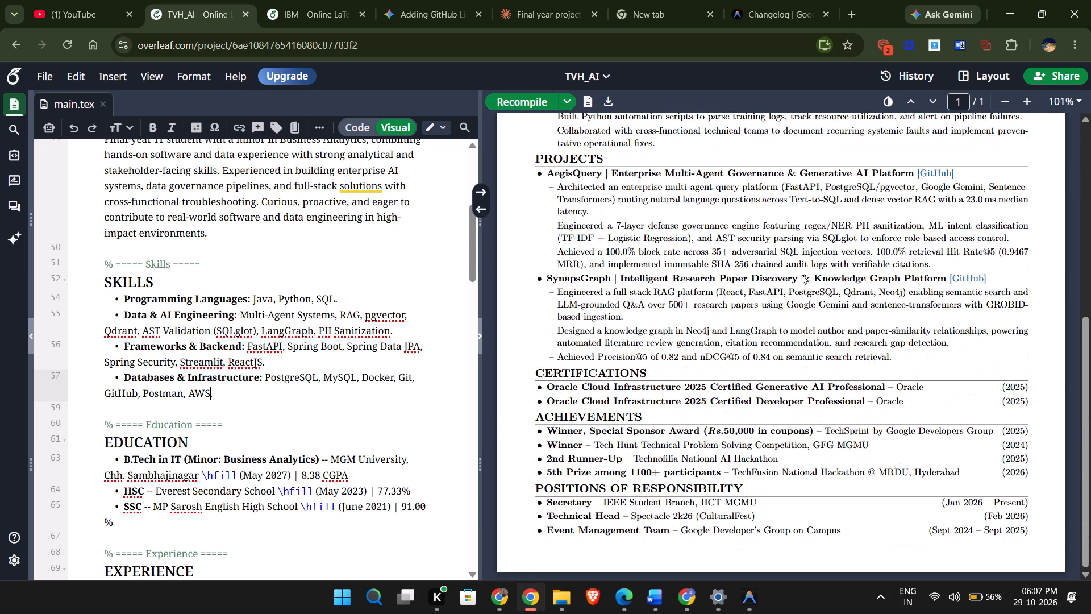
scroll(731, 285, down, 1)
click(329, 0)
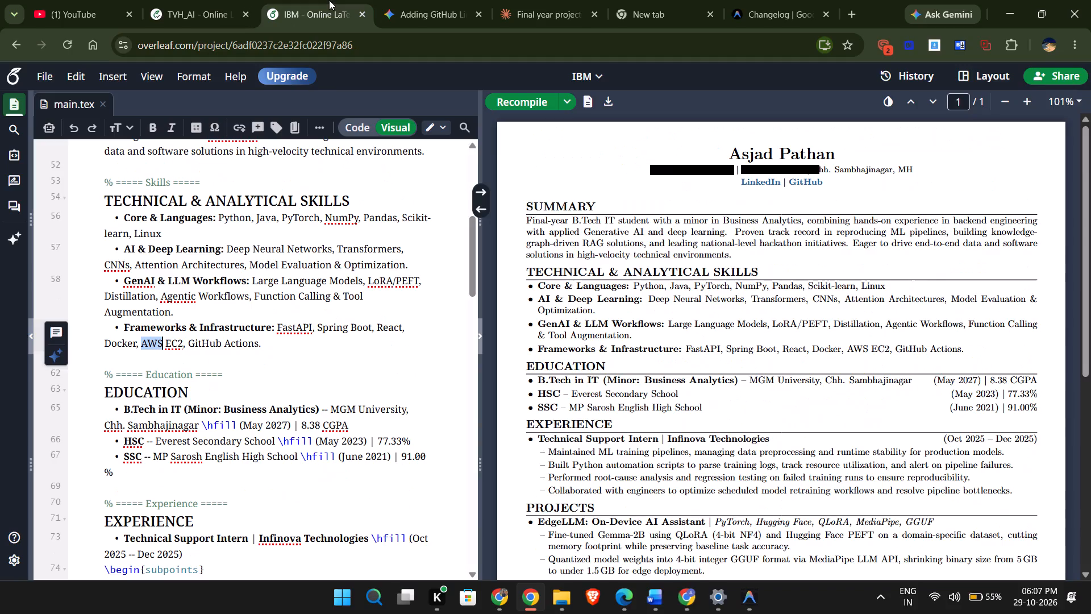
scroll(560, 425, down, 3)
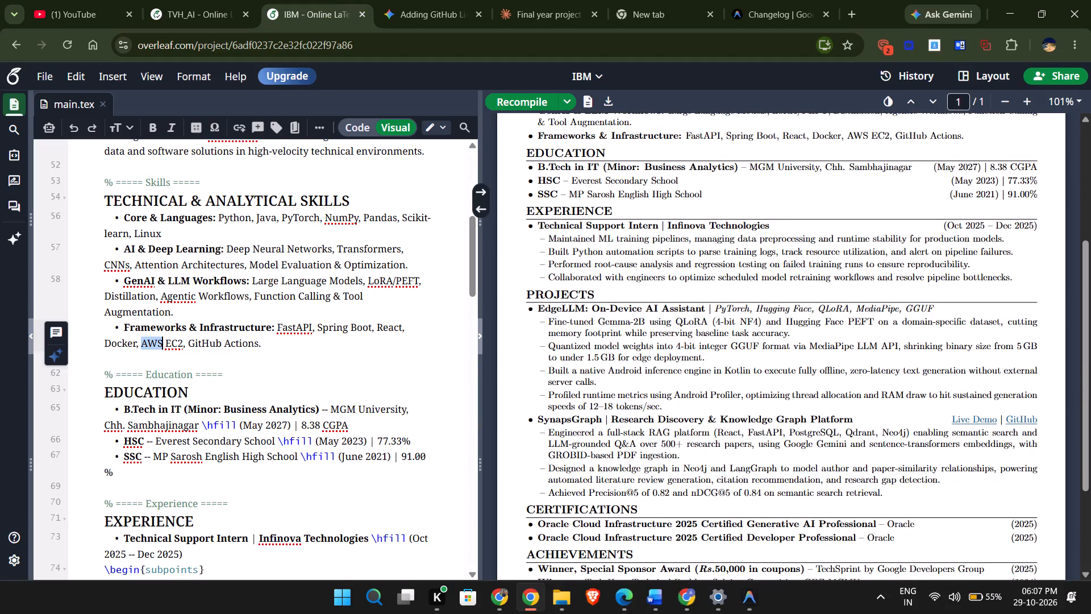
scroll(602, 362, down, 1)
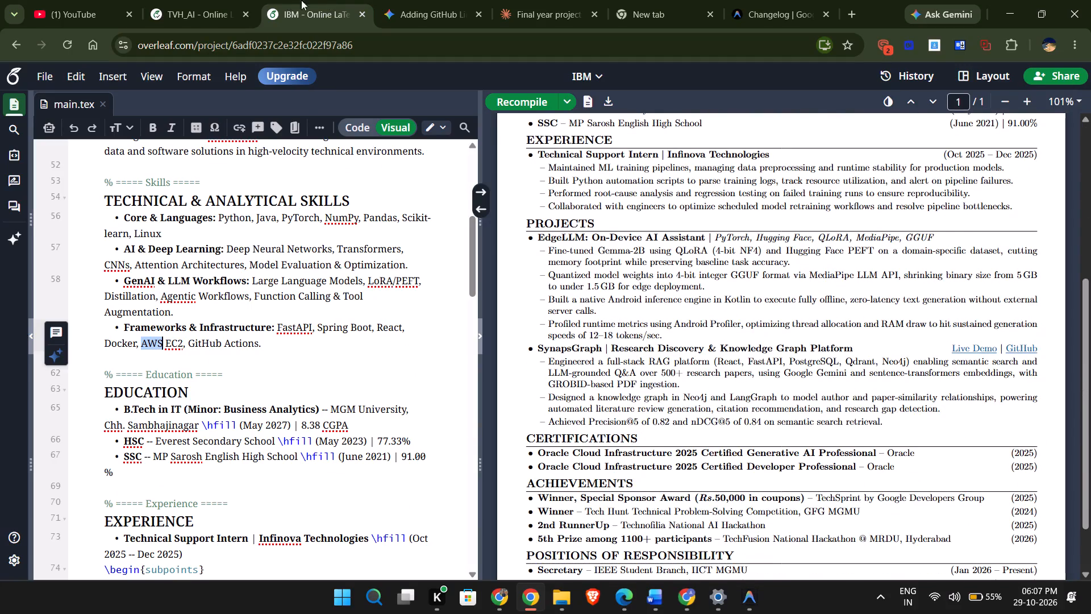
Review the compiled TVH_AI resume from Summary to Positions of Responsibility and compare its content with the IBM resume.
click(213, 1)
scroll(640, 338, up, 2)
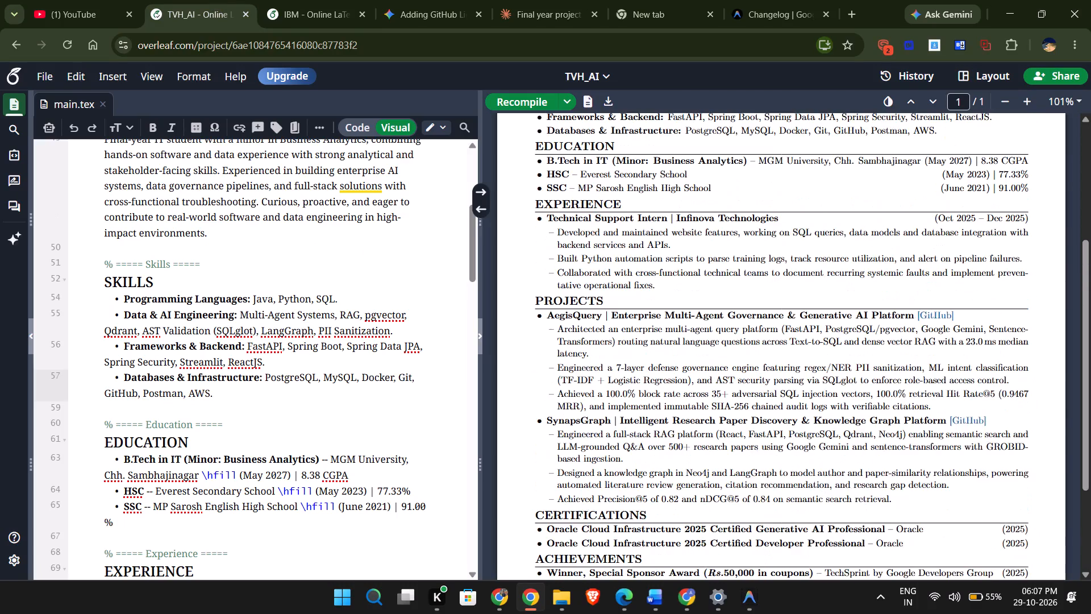
scroll(667, 376, down, 3)
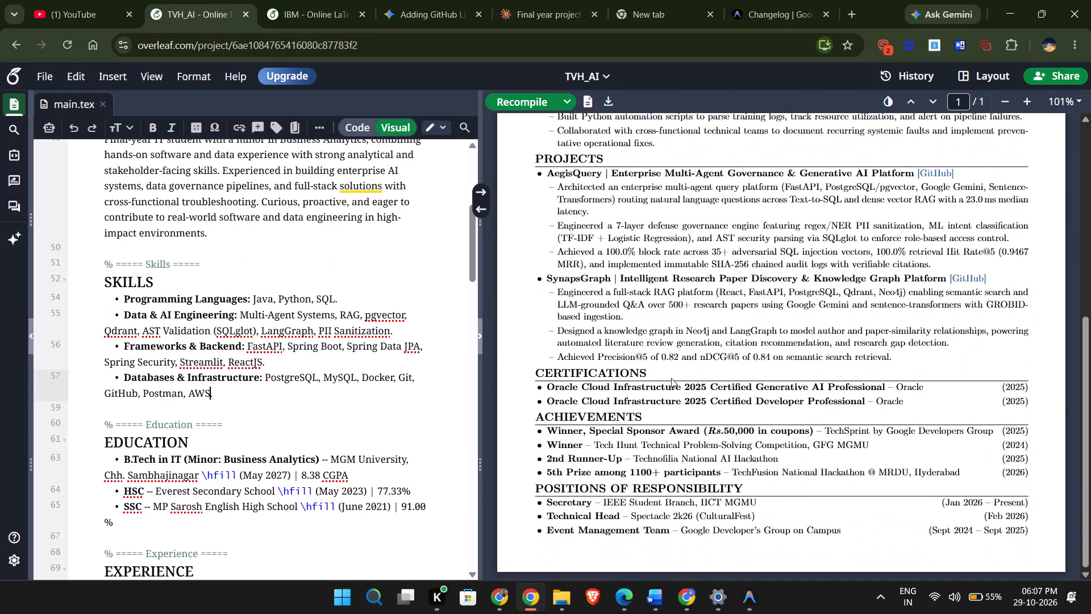
scroll(648, 424, up, 6)
scroll(650, 449, down, 5)
scroll(653, 475, up, 6)
scroll(660, 542, down, 5)
scroll(644, 613, up, 7)
scroll(672, 608, down, 3)
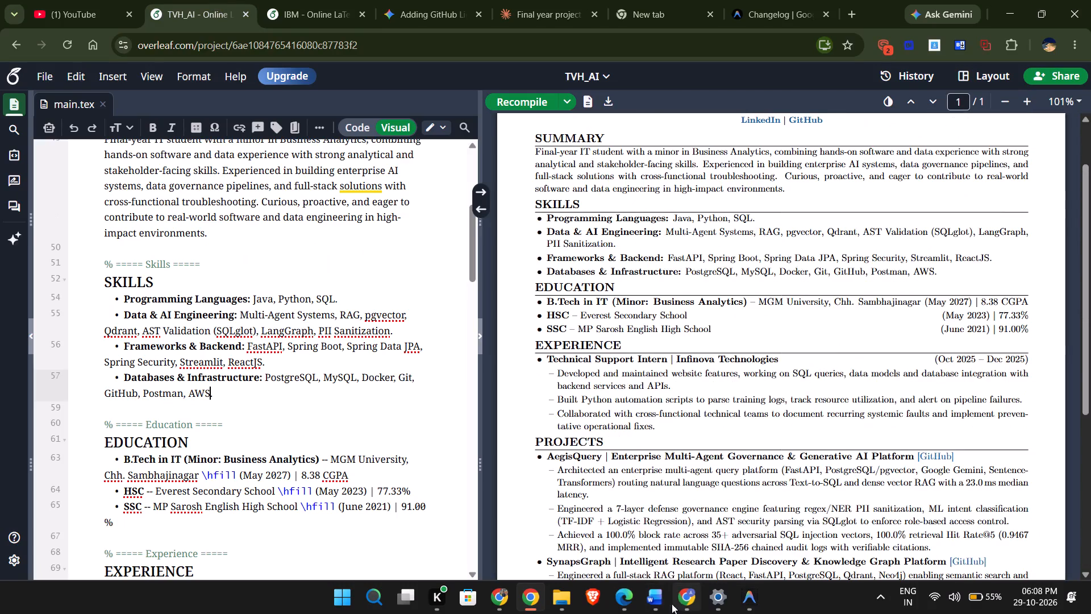
scroll(846, 273, up, 3)
scroll(787, 250, up, 1)
scroll(517, 161, down, 4)
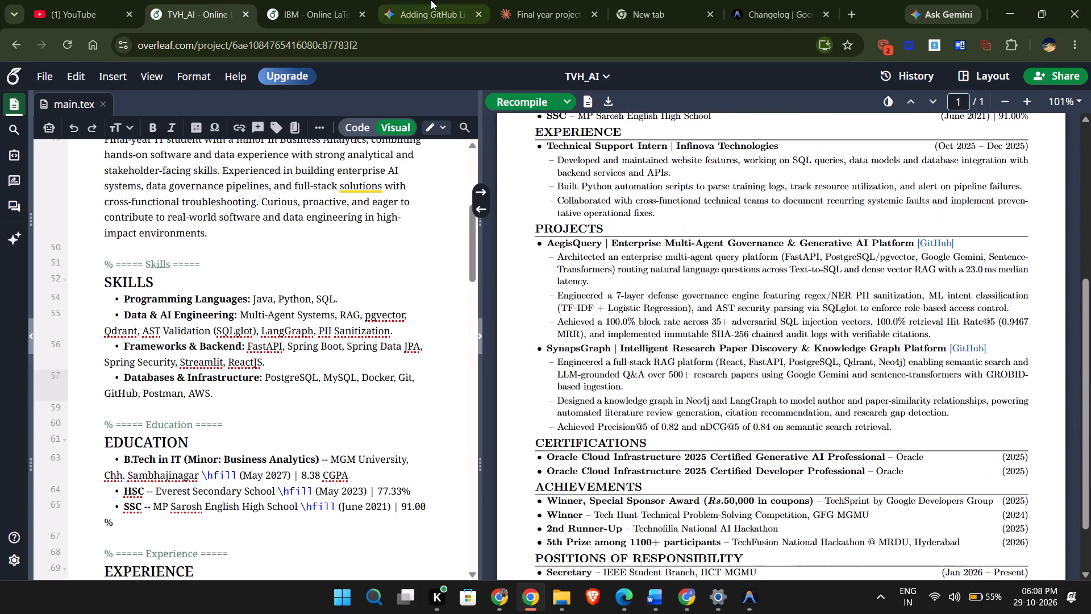
click(309, 0)
scroll(392, 309, down, 1)
scroll(584, 347, down, 1)
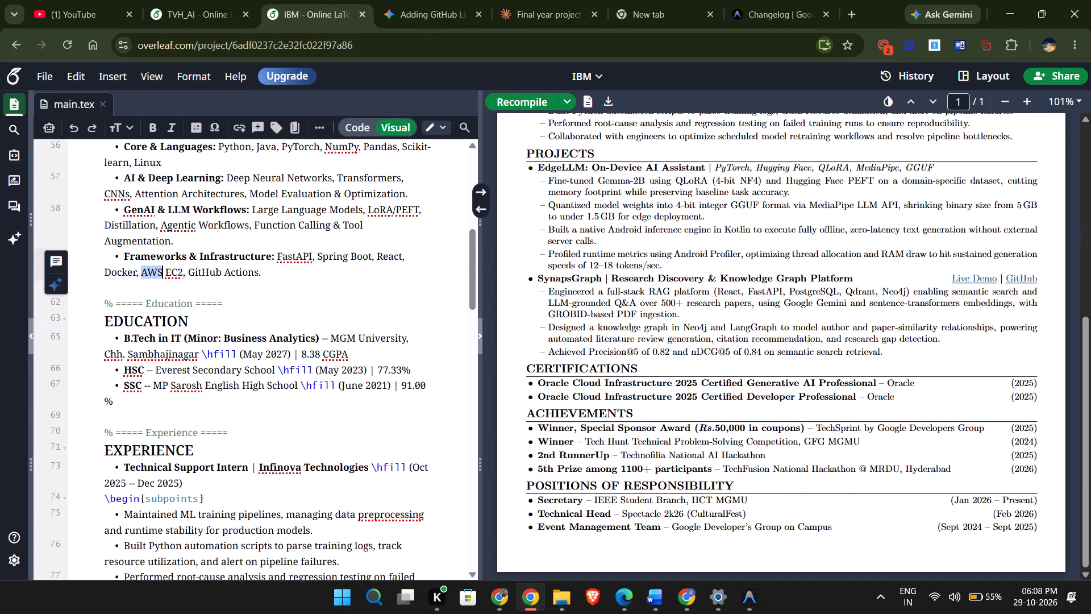
scroll(559, 297, up, 3)
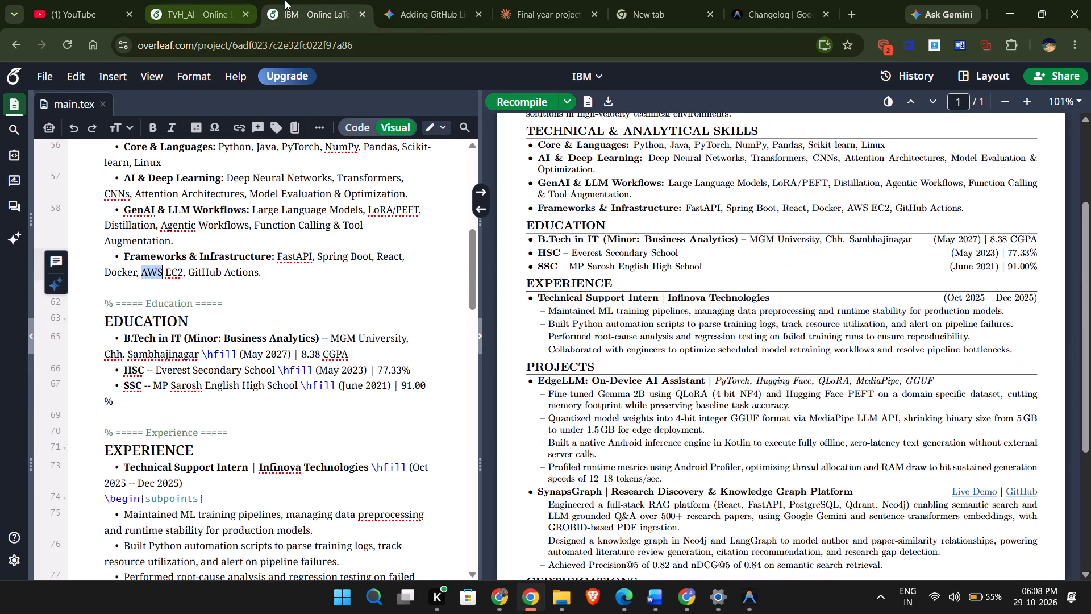
Open the New resume project from the project list in a separate tab and examine its skills, experience and projects.
drag(18, 78, 382, 0)
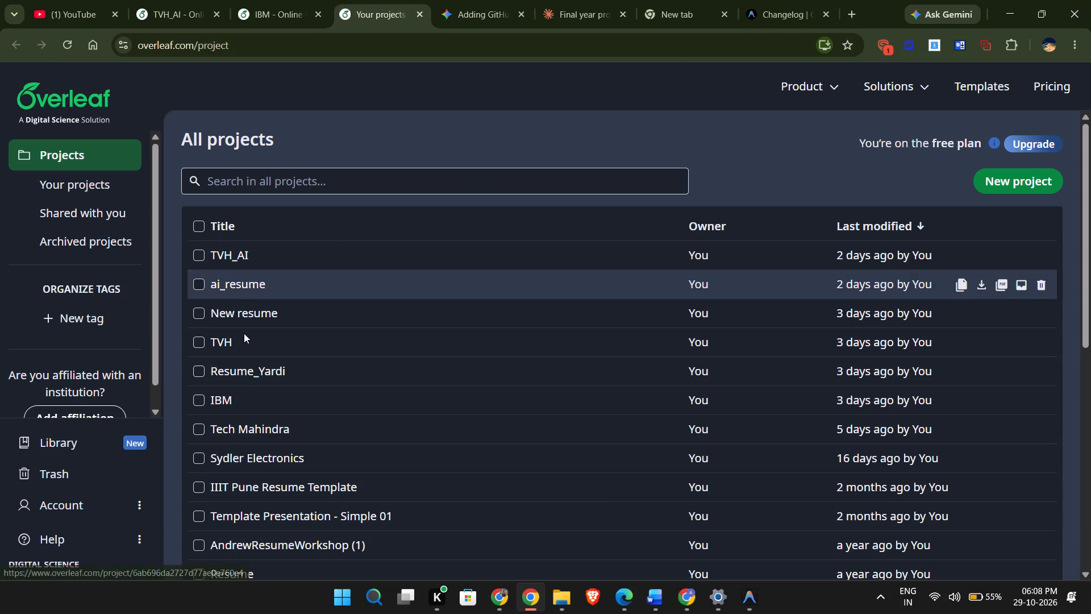
click(245, 310)
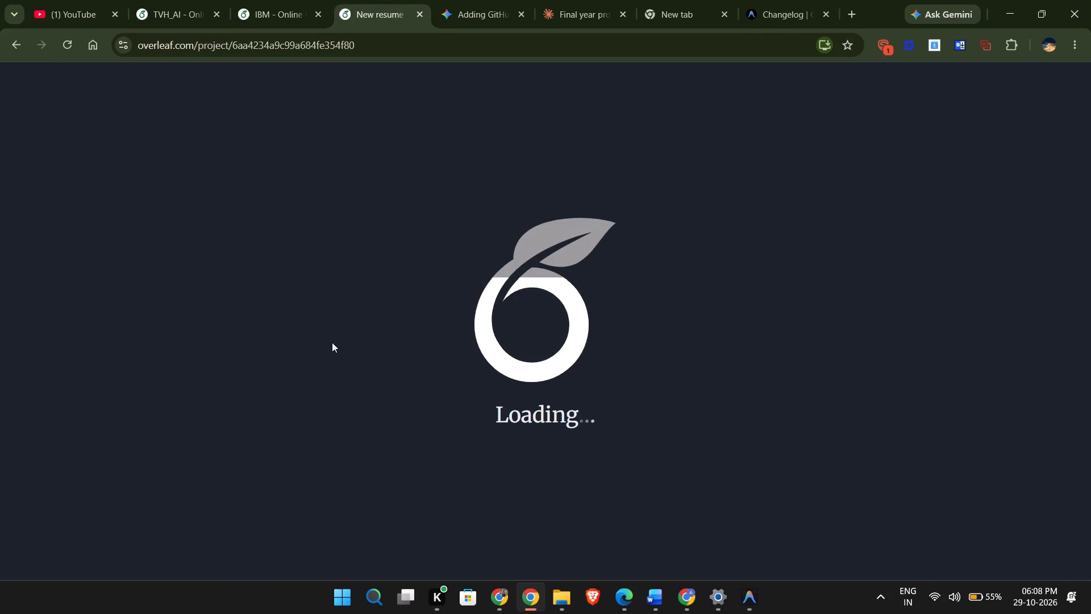
scroll(299, 321, down, 2)
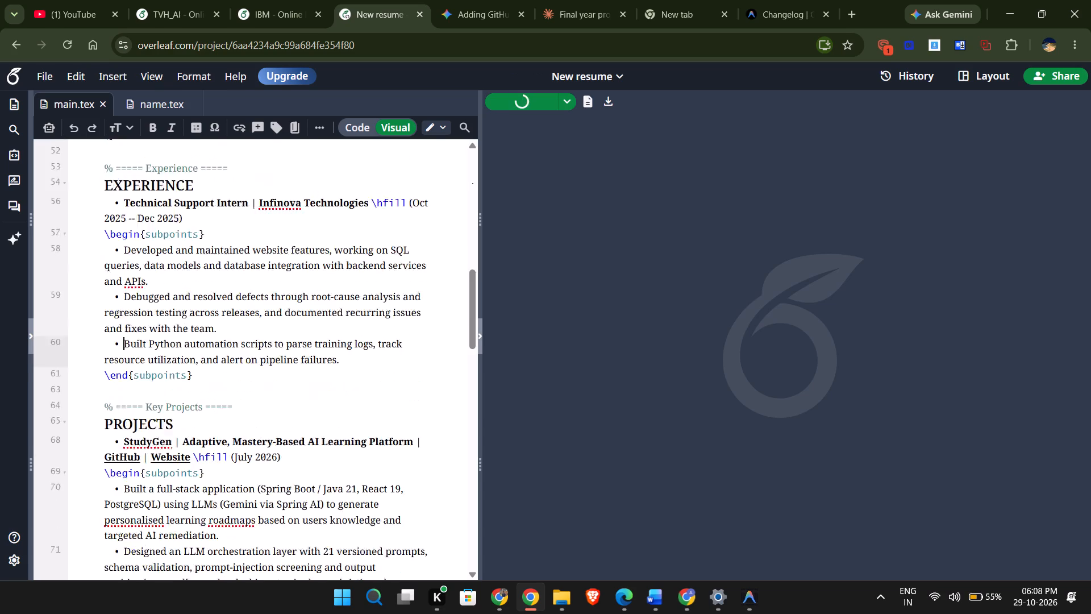
scroll(298, 322, down, 9)
scroll(298, 322, up, 15)
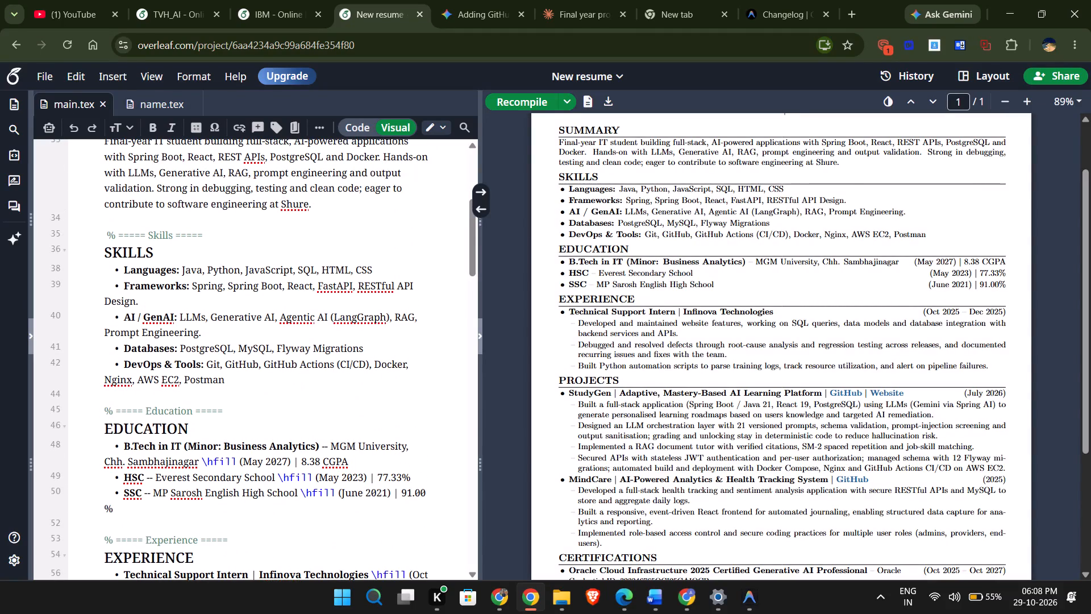
scroll(679, 389, up, 2)
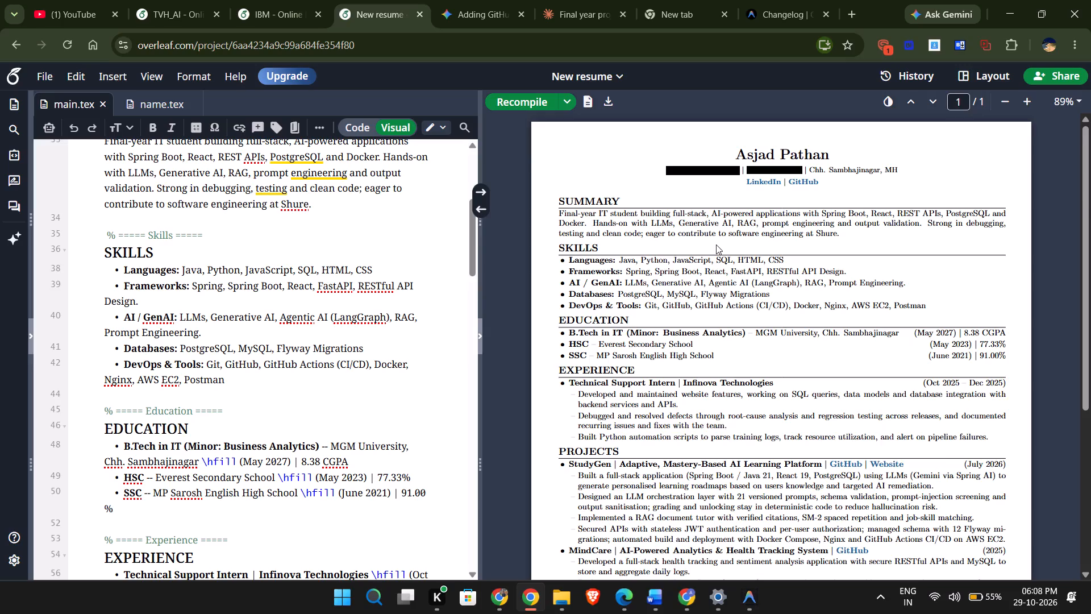
scroll(716, 247, down, 3)
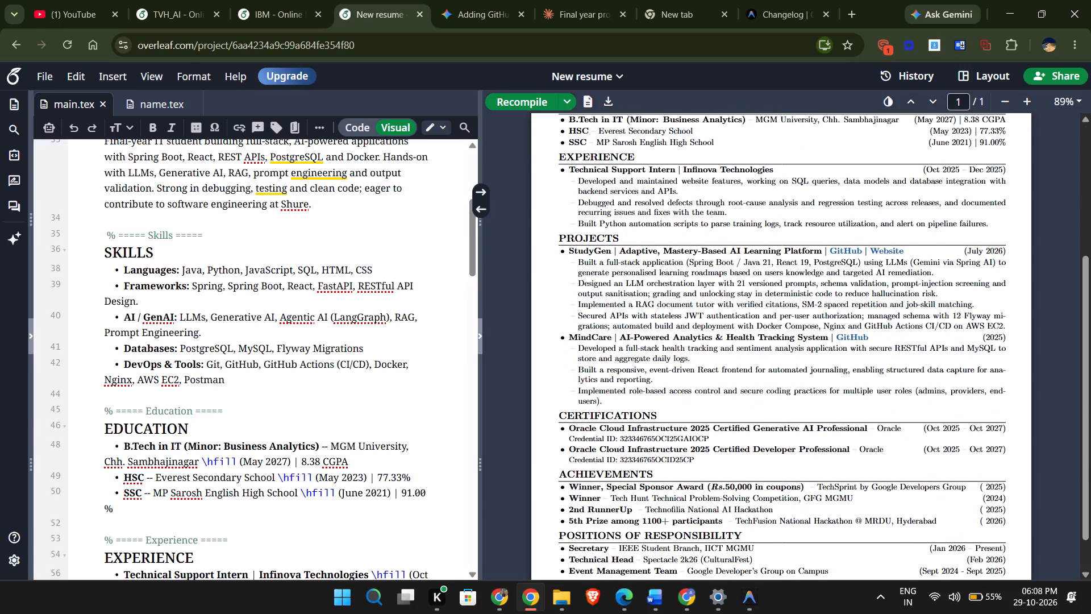
scroll(172, 402, down, 6)
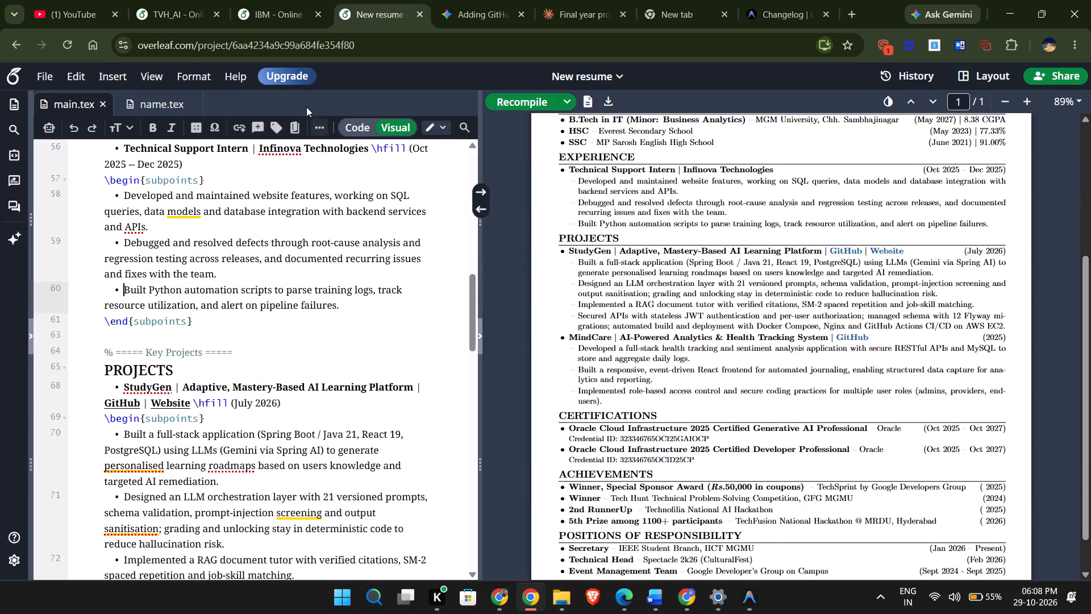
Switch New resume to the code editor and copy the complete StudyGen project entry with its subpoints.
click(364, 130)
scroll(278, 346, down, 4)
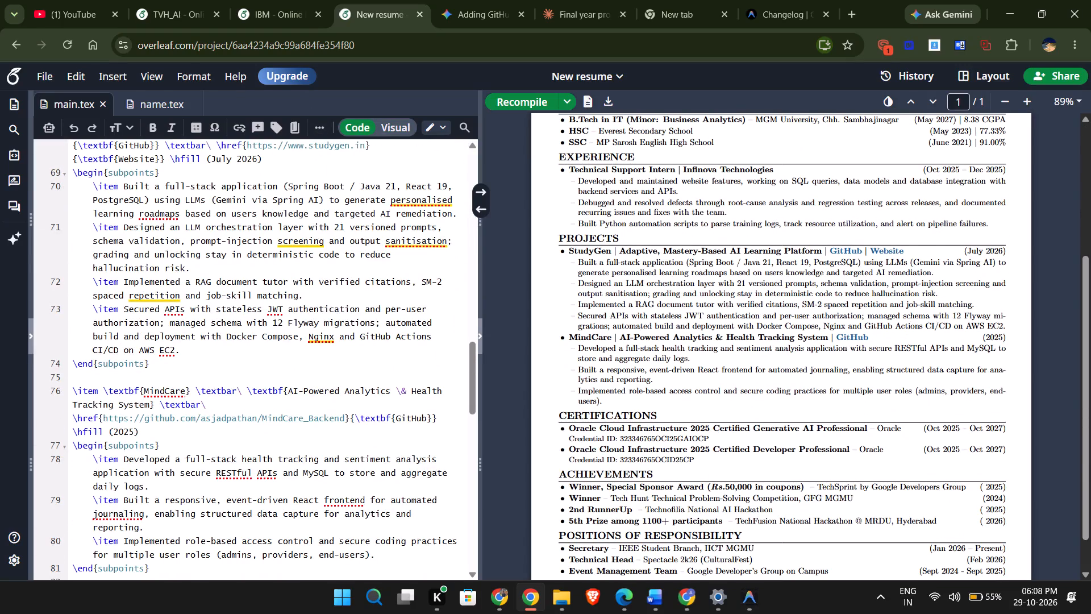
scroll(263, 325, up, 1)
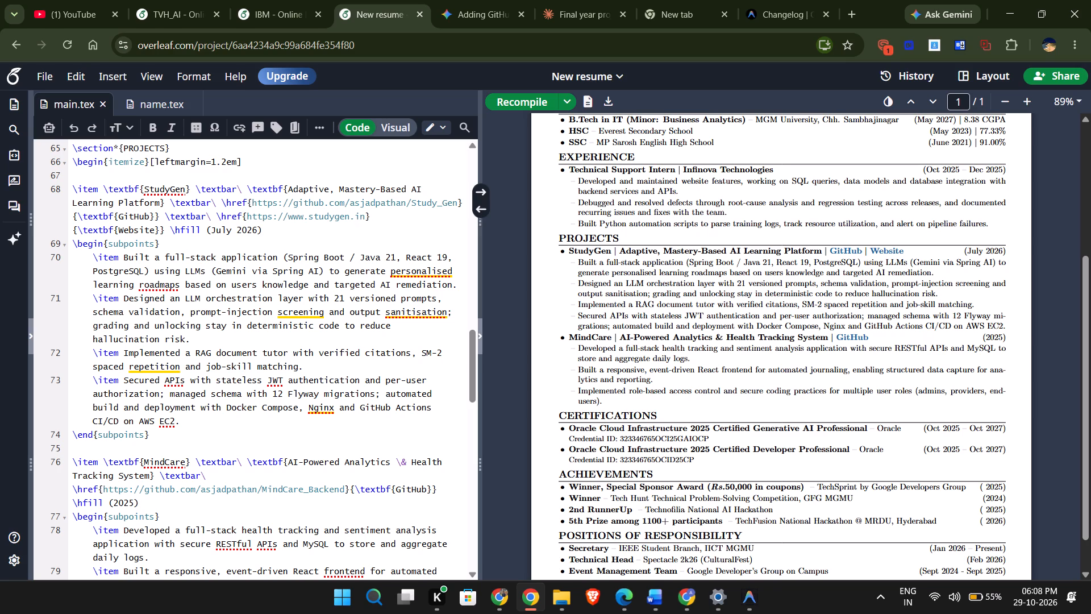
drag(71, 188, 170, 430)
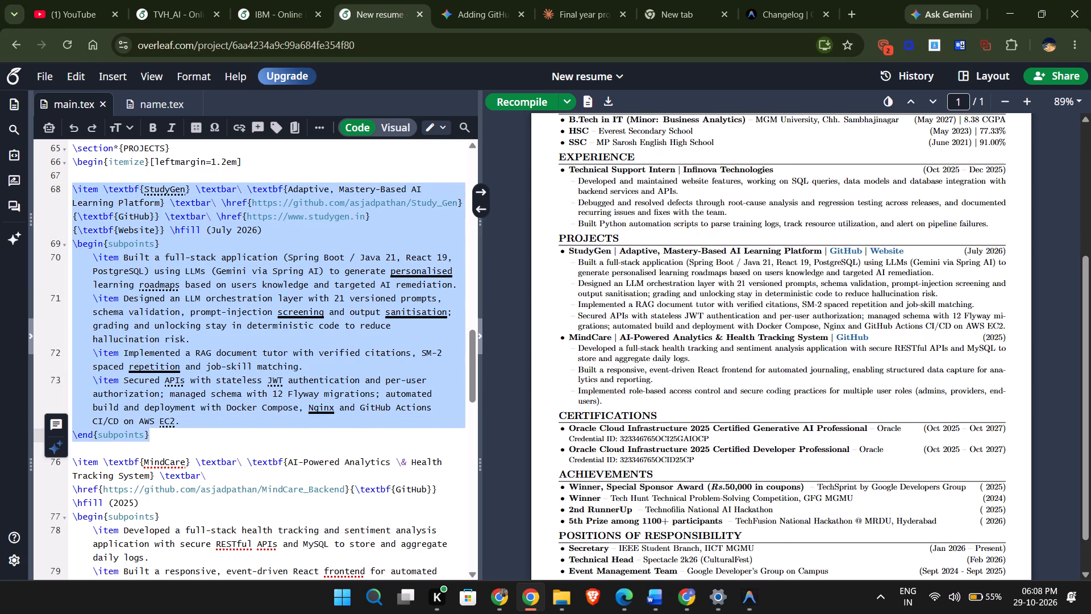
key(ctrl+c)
Start a new blank Overleaf project with the name "Trilogy" and check the company's name in the Off Campus Hiring Application form.
click(163, 0)
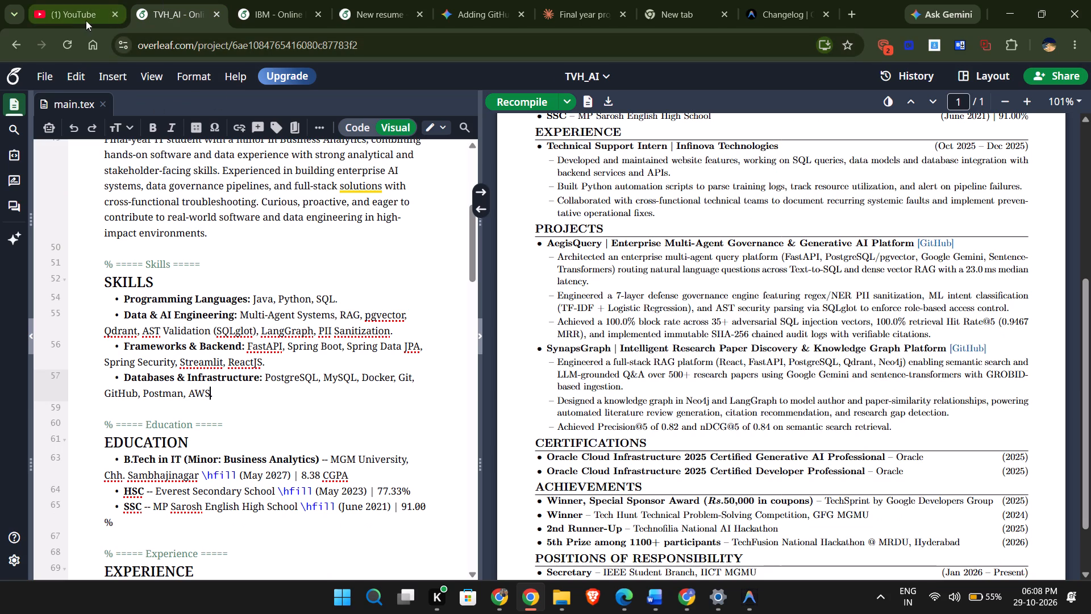
drag(22, 77, 150, 0)
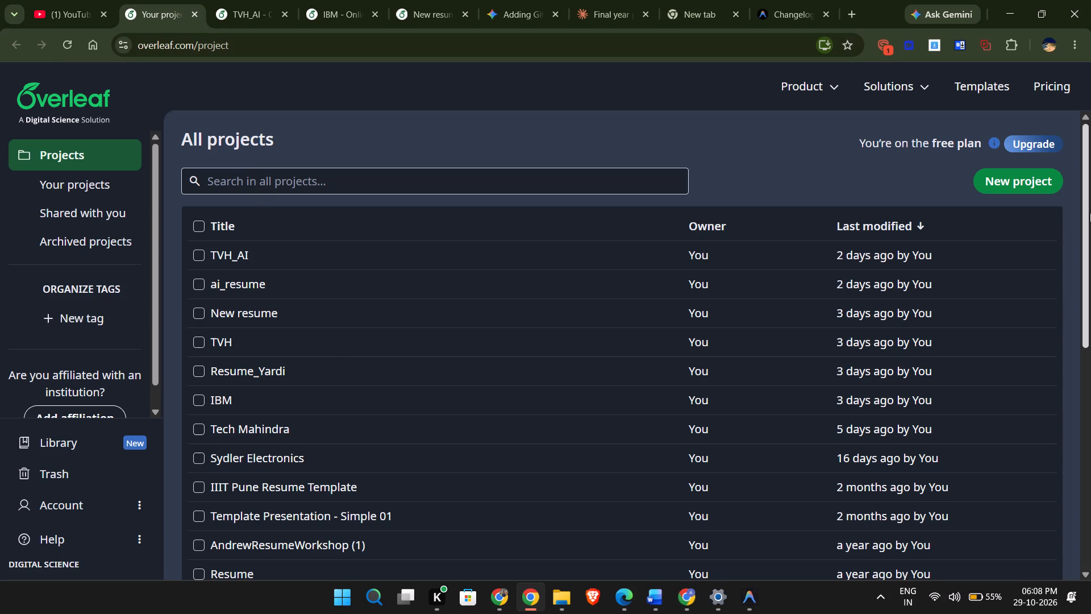
click(1055, 189)
click(968, 214)
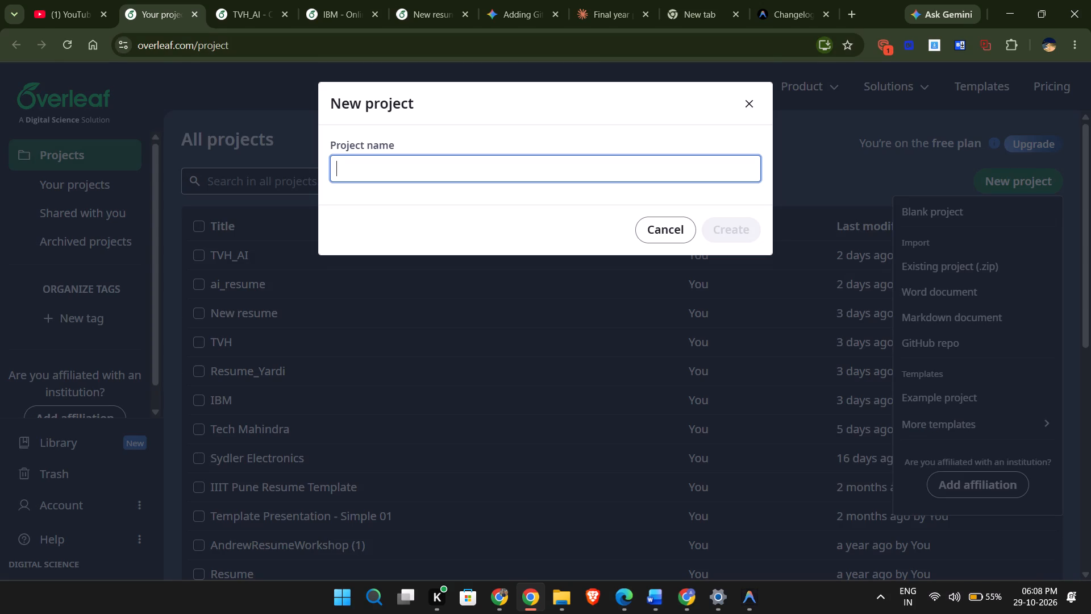
click(532, 164)
text(Trilogy)
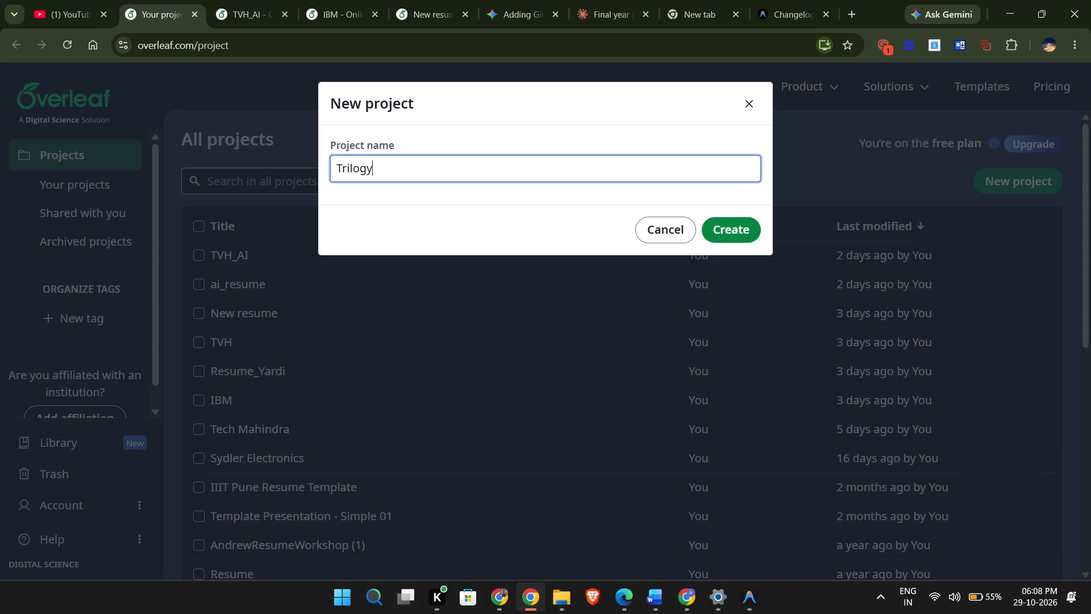
key(alt+Tab)
key(alt+Tab)
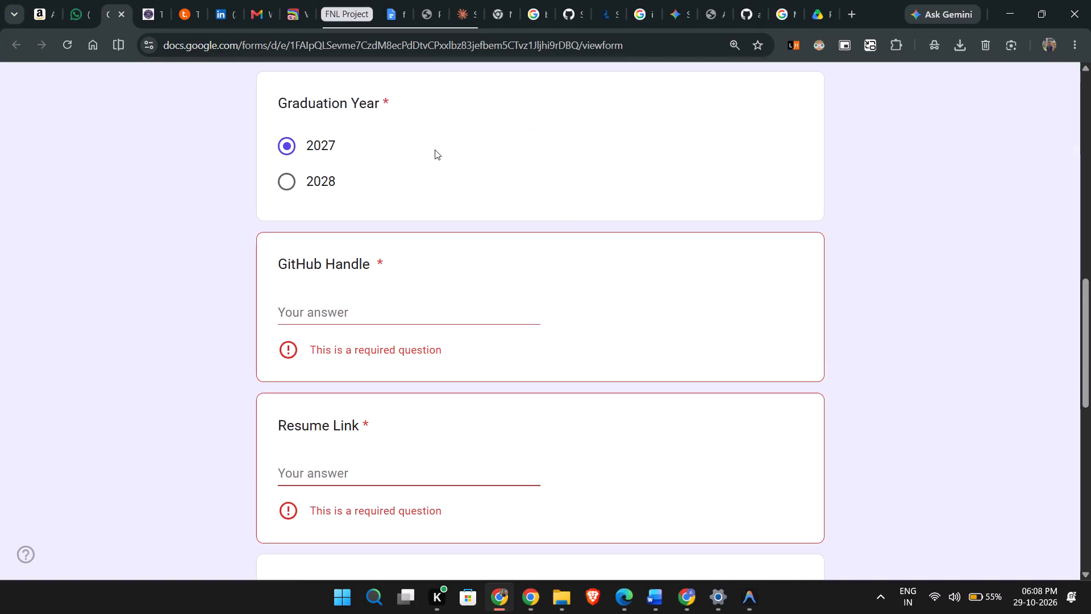
scroll(434, 150, up, 19)
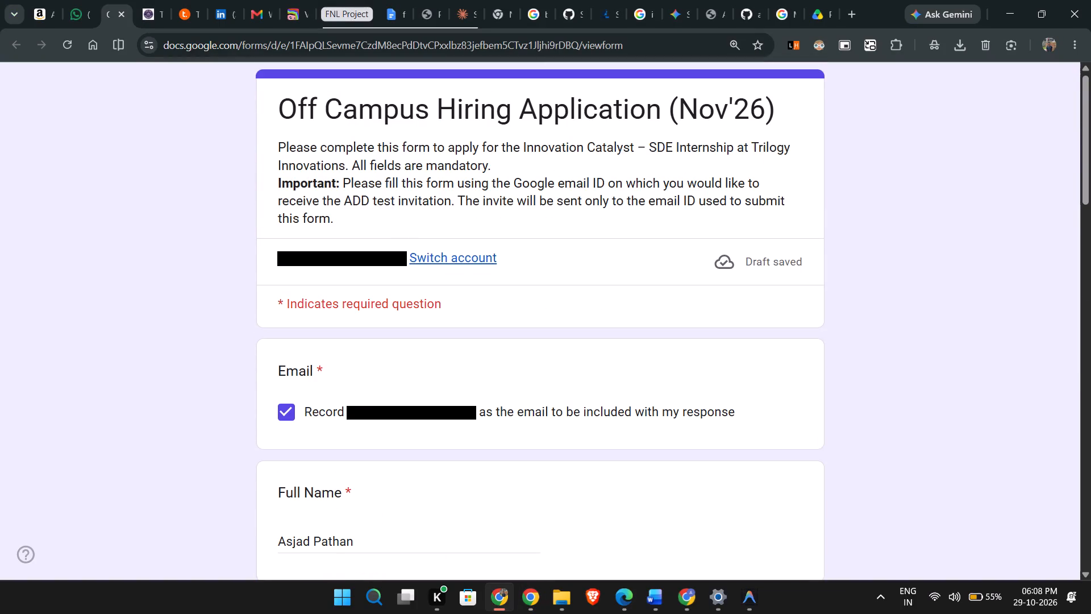
key(alt+Tab)
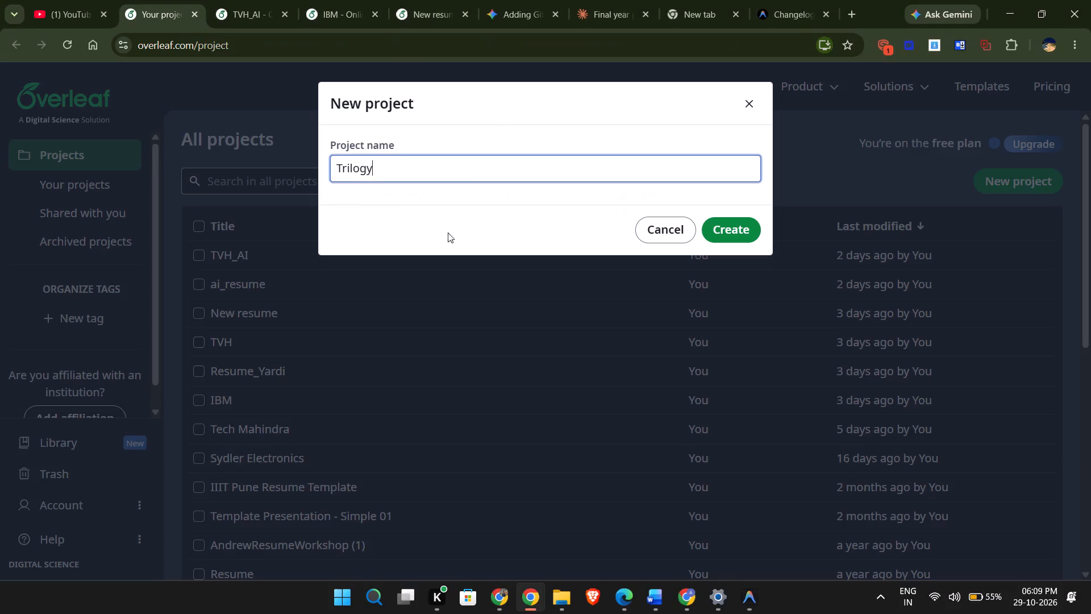
key(alt+Tab)
key(alt+Tab)
Complete the project name as "Trilogy_Innovations" and create the project.
key(space)
text(II)
key(BackSpace)
text(nnovatu)
key(BackSpace)
text(ions)
click(376, 171)
key(BackSpace)
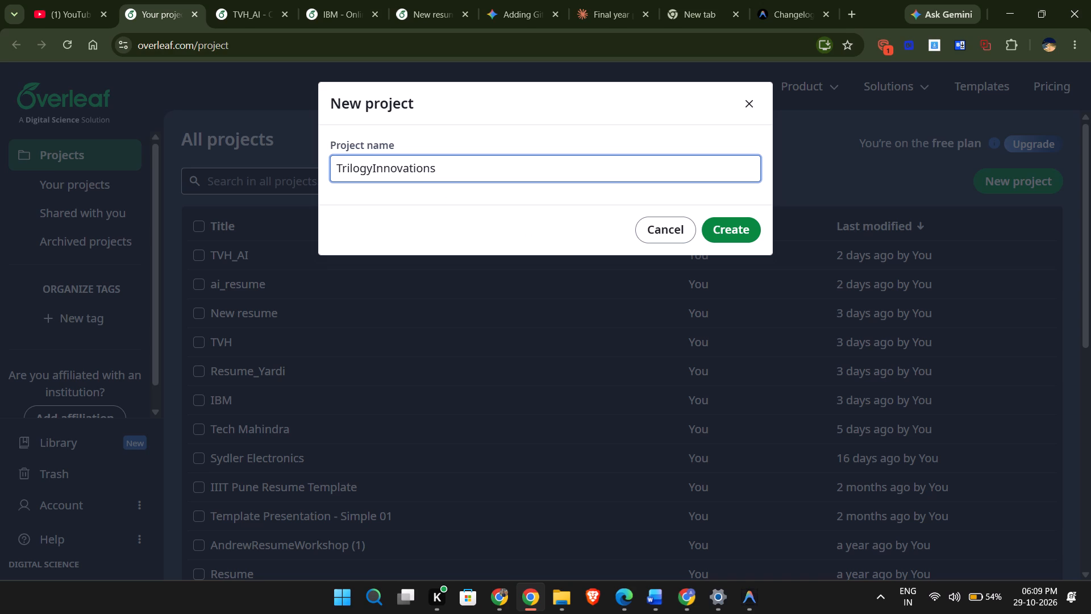
key(shift+plus)
key(BackSpace)
key(shift+underscore)
click(746, 235)
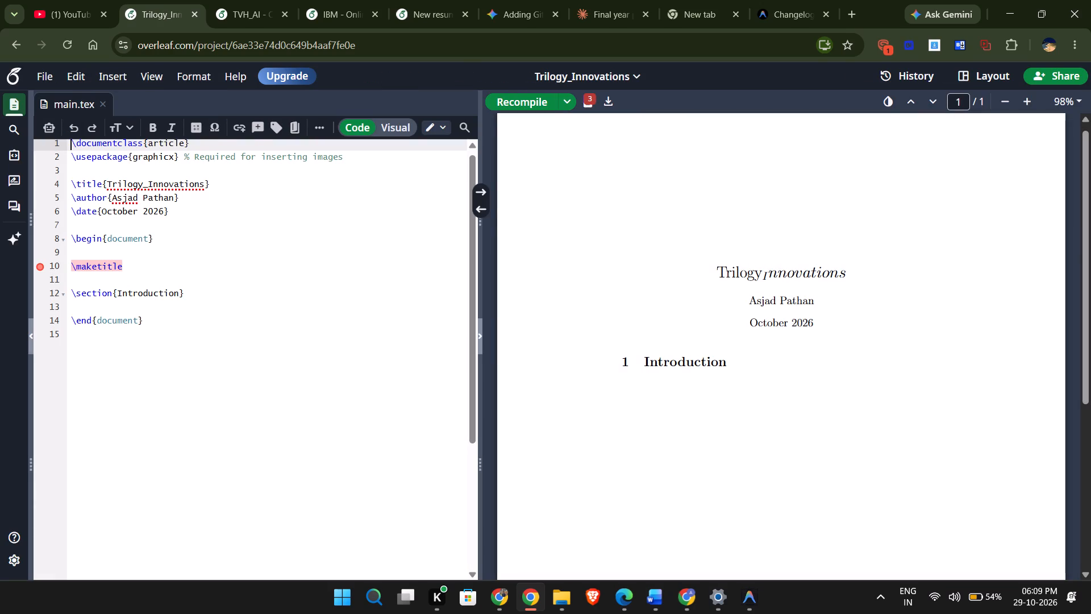
click(272, 0)
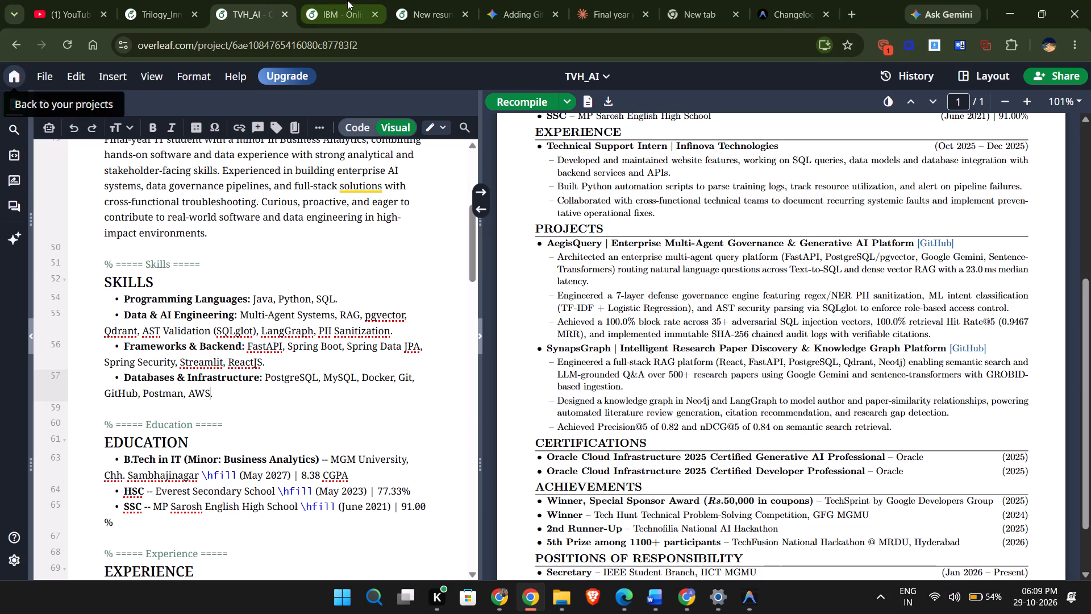
click(261, 297)
key(ctrl+a)
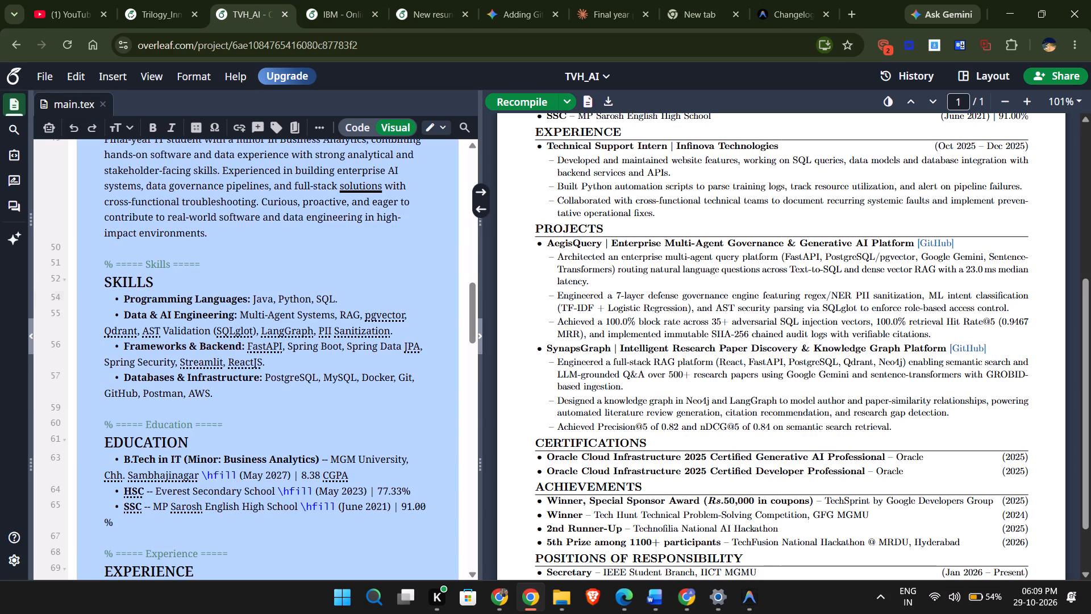
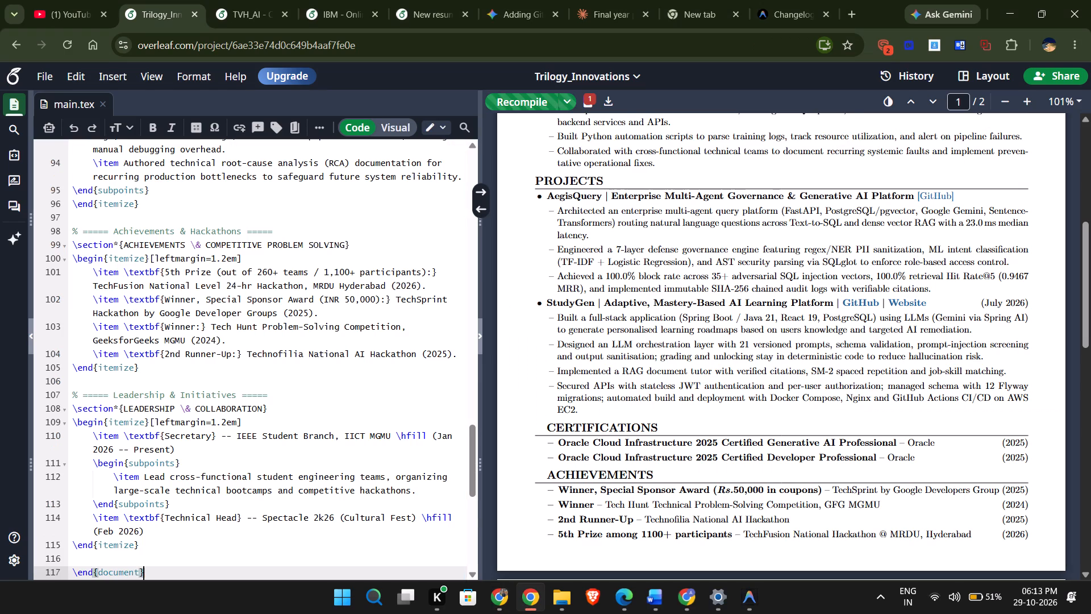
Review the recompiled resume, from the leadership and achievements sections up through experience, projects, education, skills and summary.
scroll(659, 338, down, 3)
scroll(558, 321, down, 6)
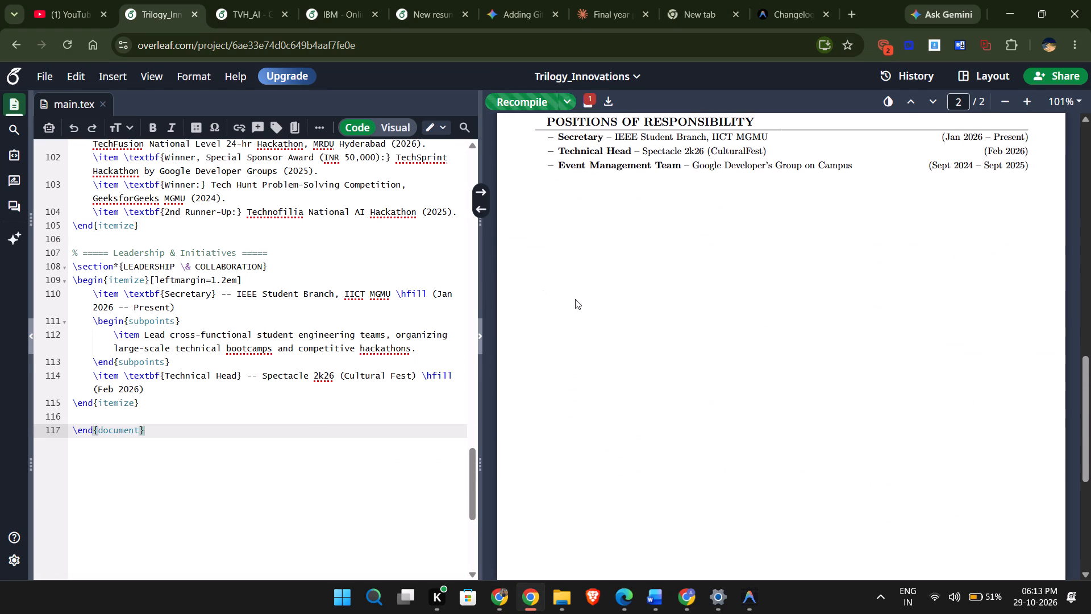
scroll(746, 307, up, 7)
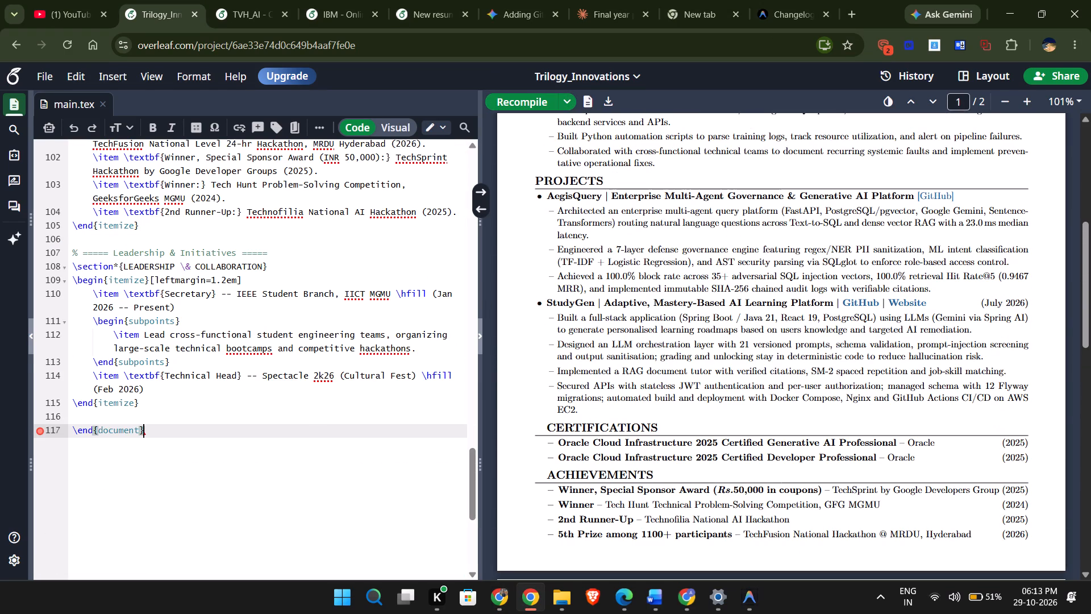
scroll(746, 307, down, 7)
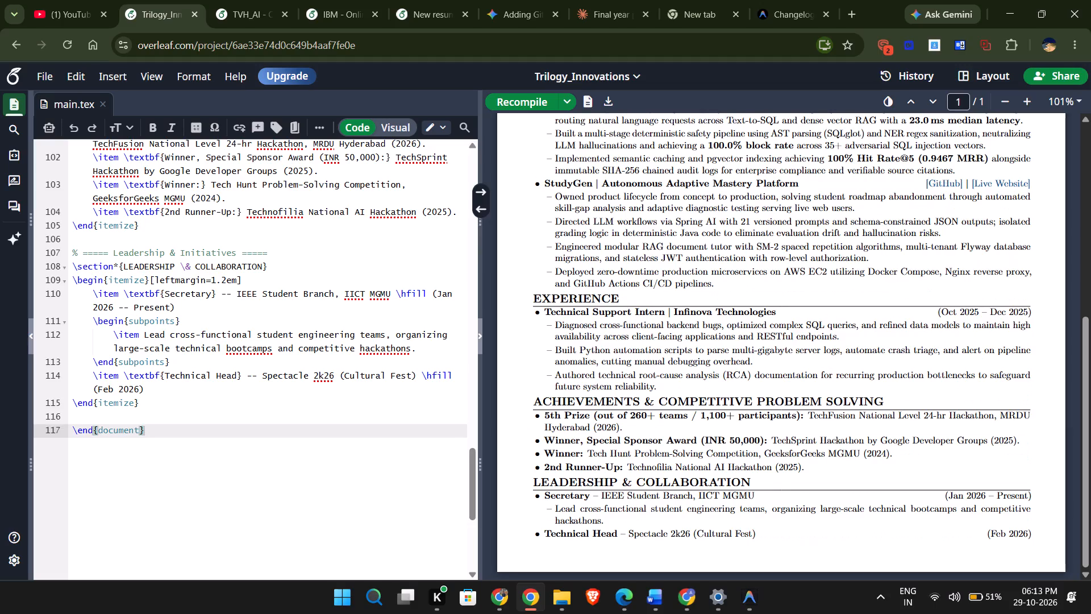
scroll(727, 374, down, 4)
scroll(711, 436, up, 9)
scroll(1023, 337, down, 6)
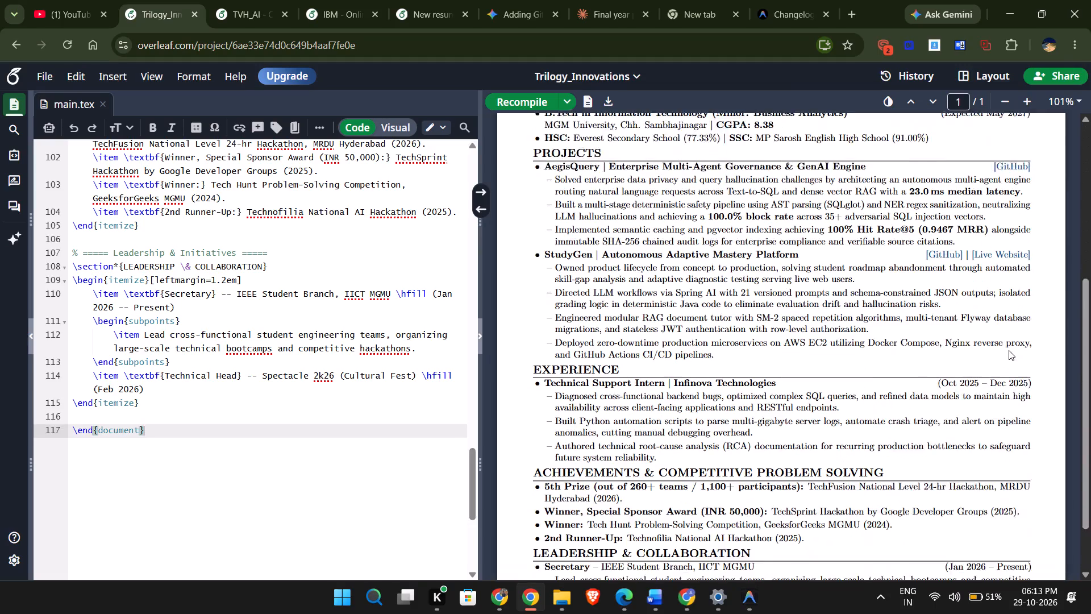
scroll(1009, 350, down, 5)
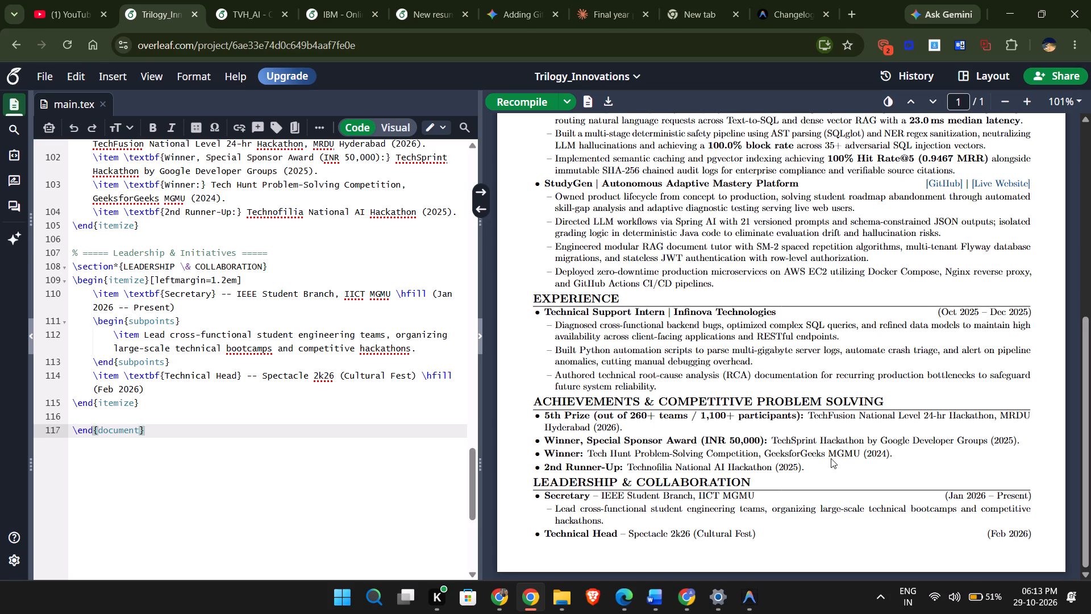
scroll(831, 458, up, 4)
scroll(831, 458, down, 2)
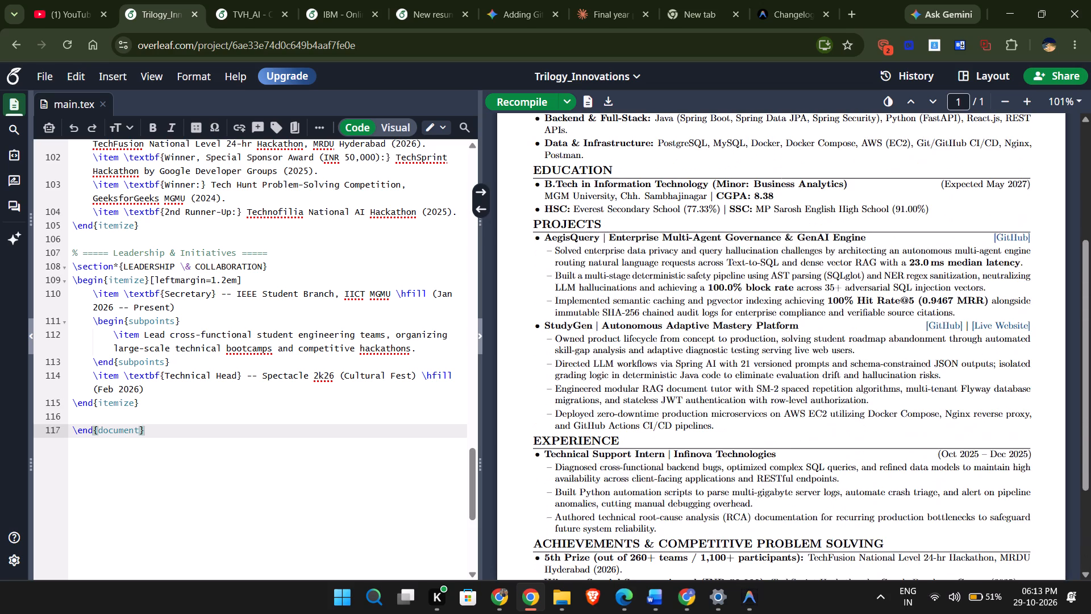
scroll(831, 458, down, 1)
scroll(831, 458, up, 2)
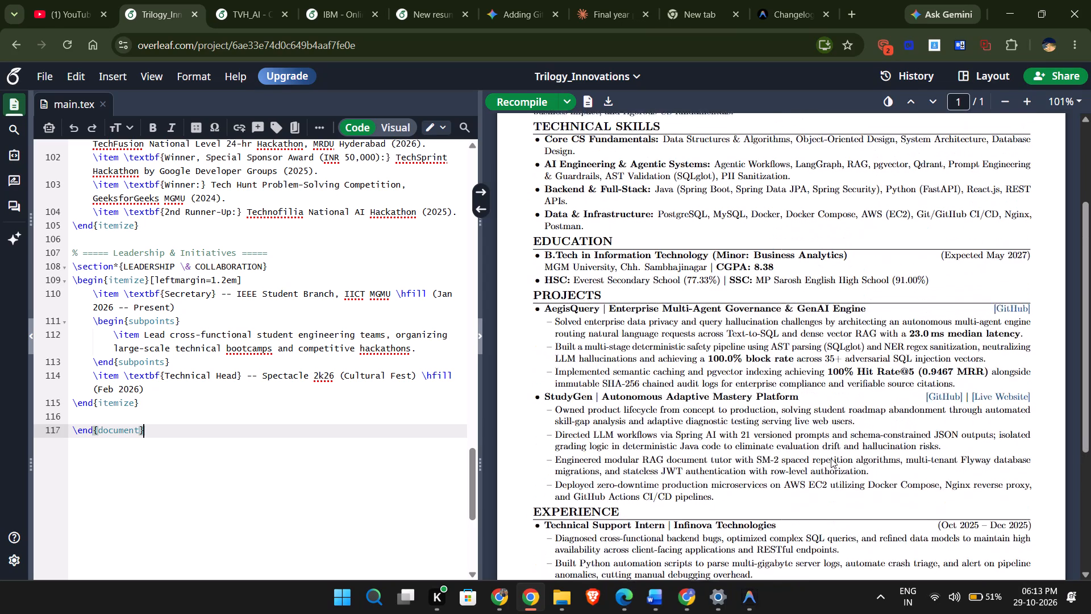
scroll(831, 458, down, 1)
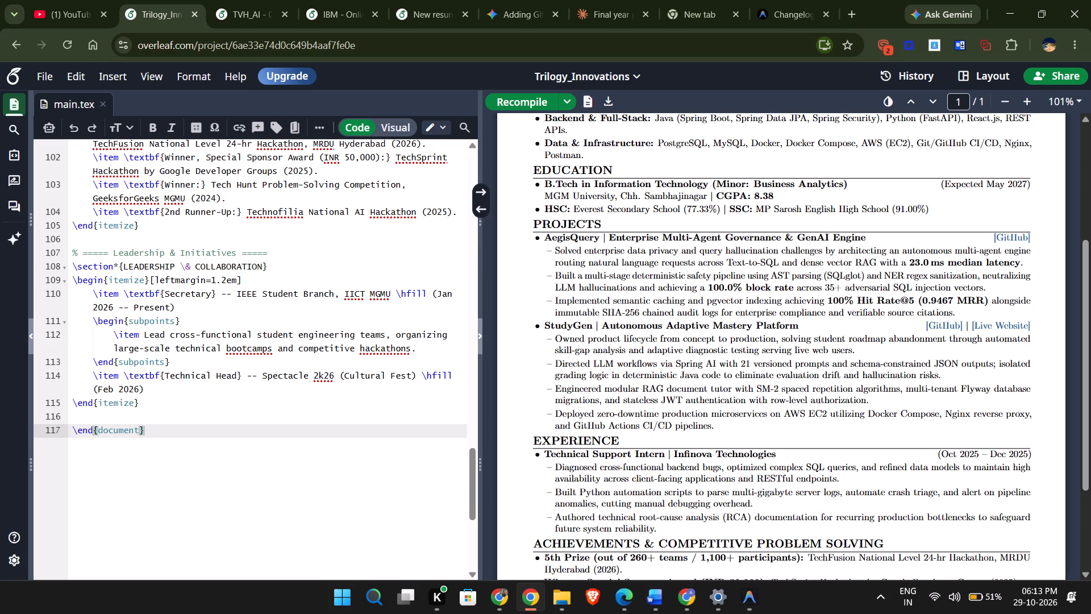
scroll(702, 509, up, 2)
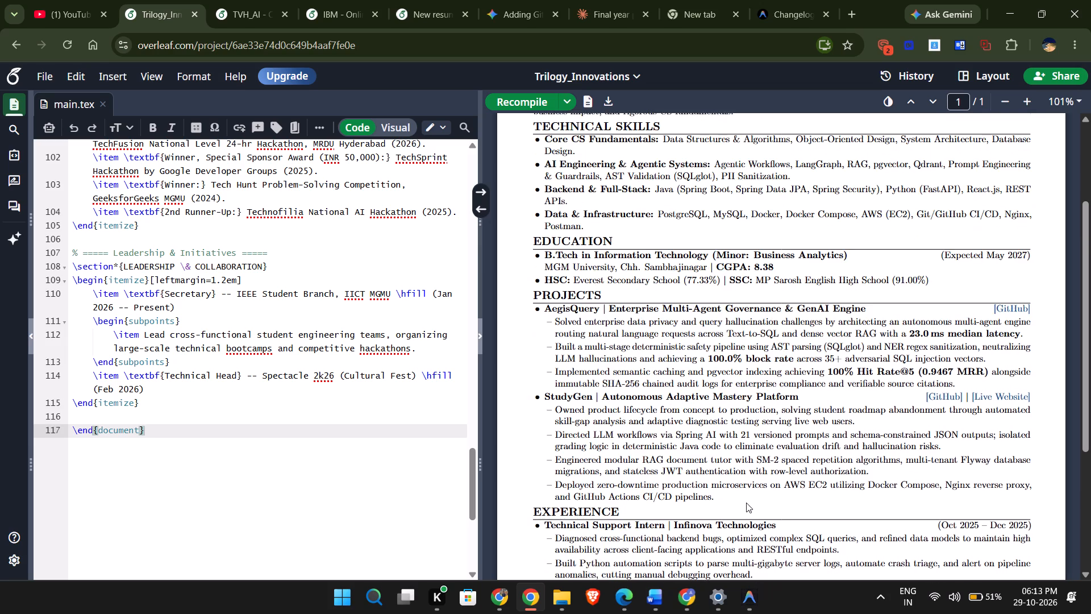
scroll(752, 436, up, 1)
scroll(364, 380, up, 11)
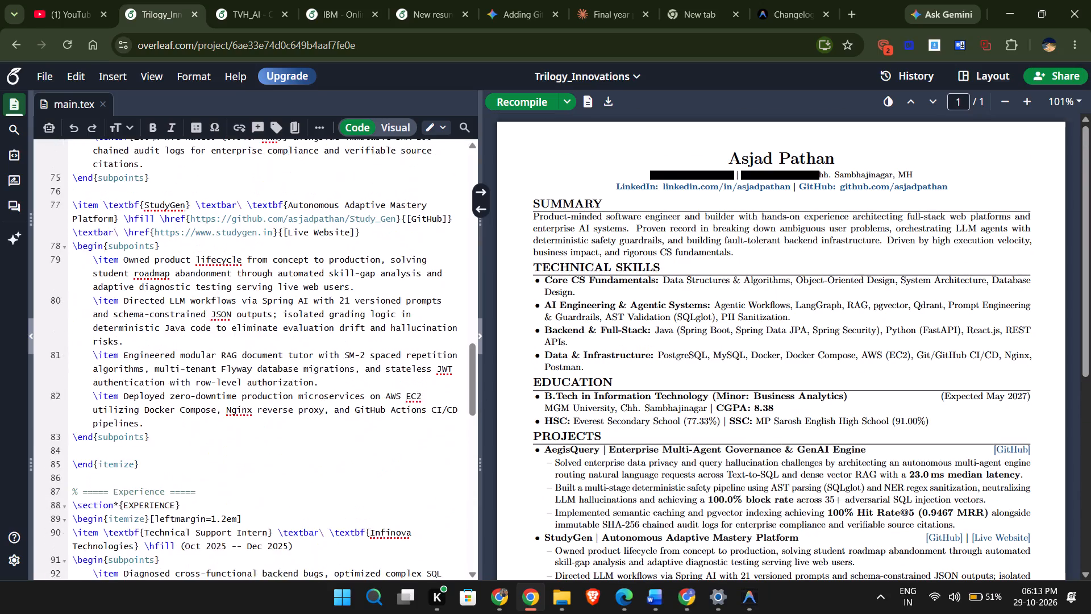
Switch the main.tex editor to the visual view at the Summary and Technical Skills sections.
scroll(334, 377, up, 2)
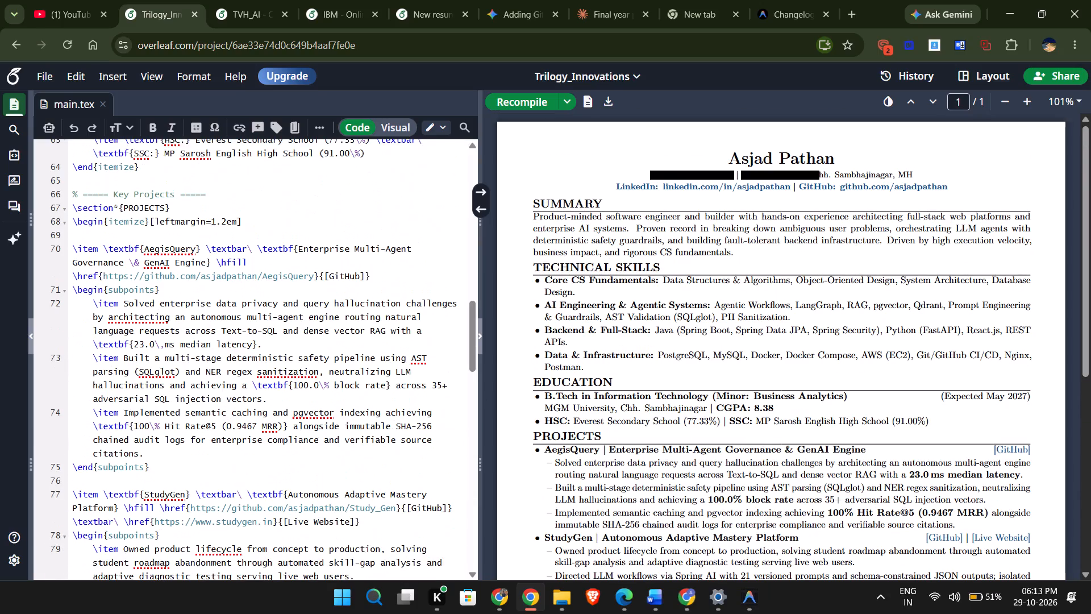
scroll(323, 379, up, 6)
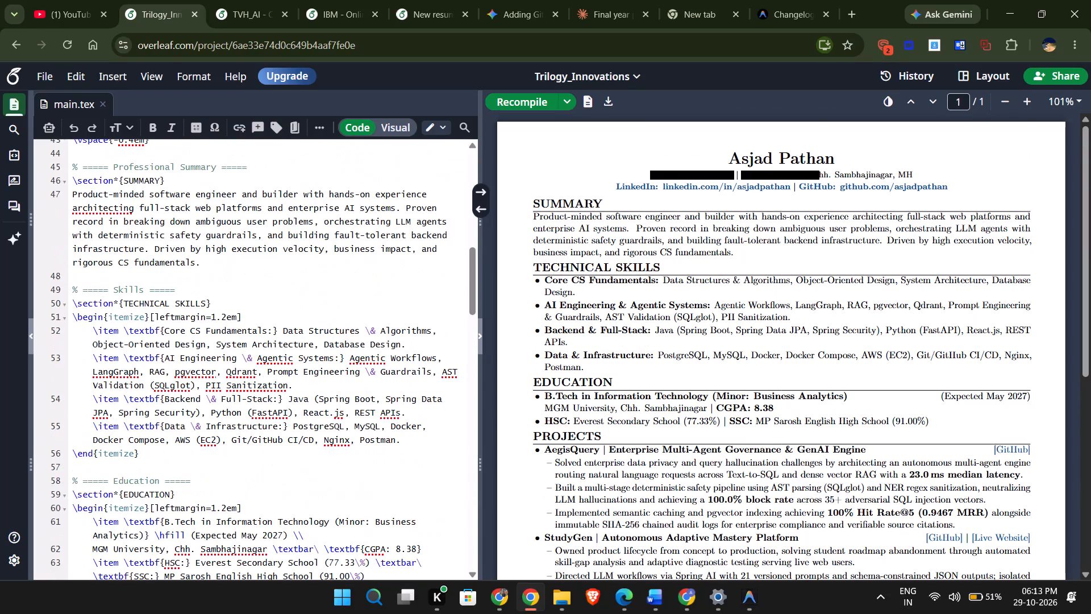
click(399, 131)
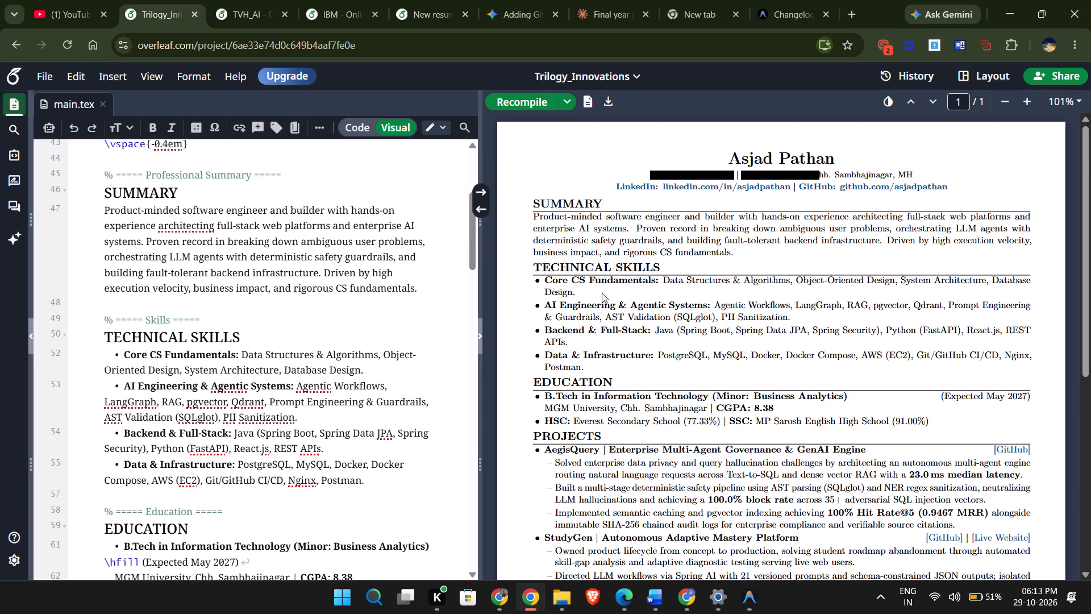
Compare the new Trilogy_Innovations resume with the TVH_AI resume, checking the certifications, achievements and positions of responsibility sections.
scroll(601, 293, down, 1)
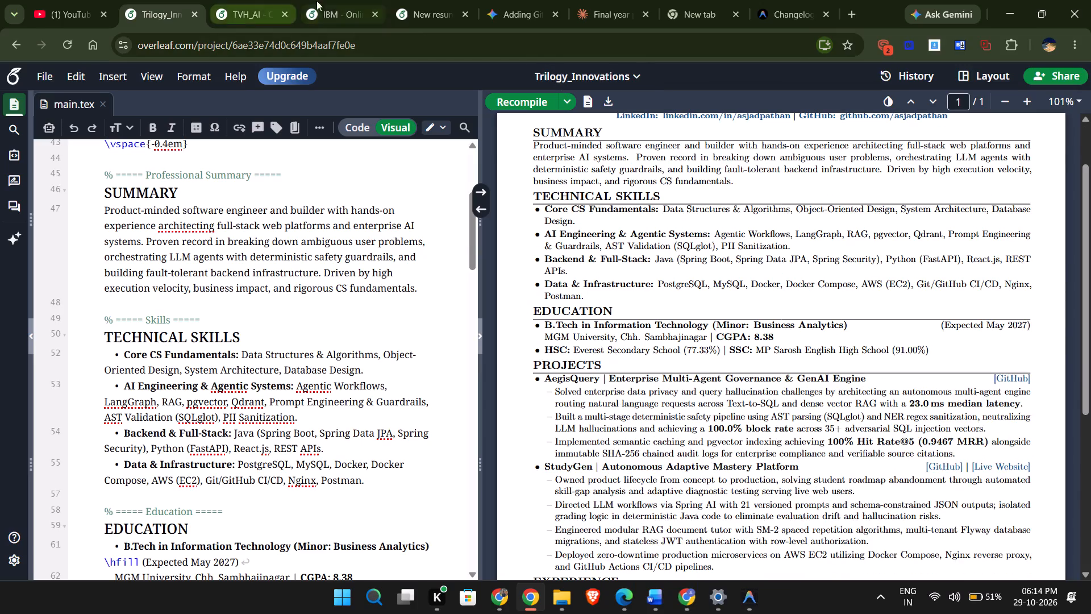
click(277, 0)
scroll(318, 339, down, 20)
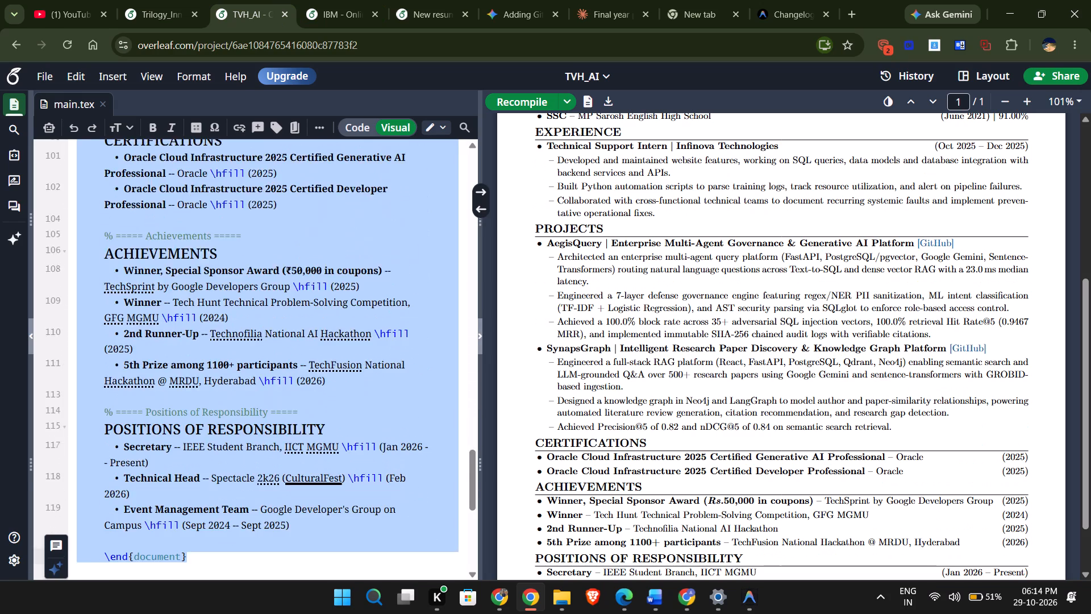
scroll(317, 342, down, 3)
scroll(317, 342, up, 3)
click(255, 404)
click(151, 0)
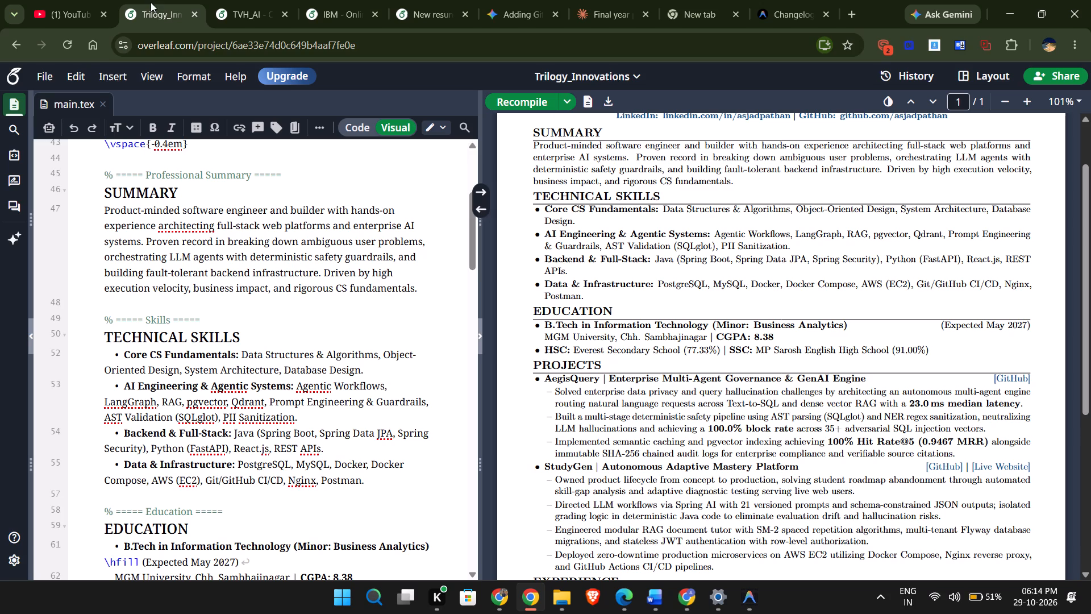
scroll(275, 342, down, 1)
click(241, 0)
scroll(236, 399, up, 3)
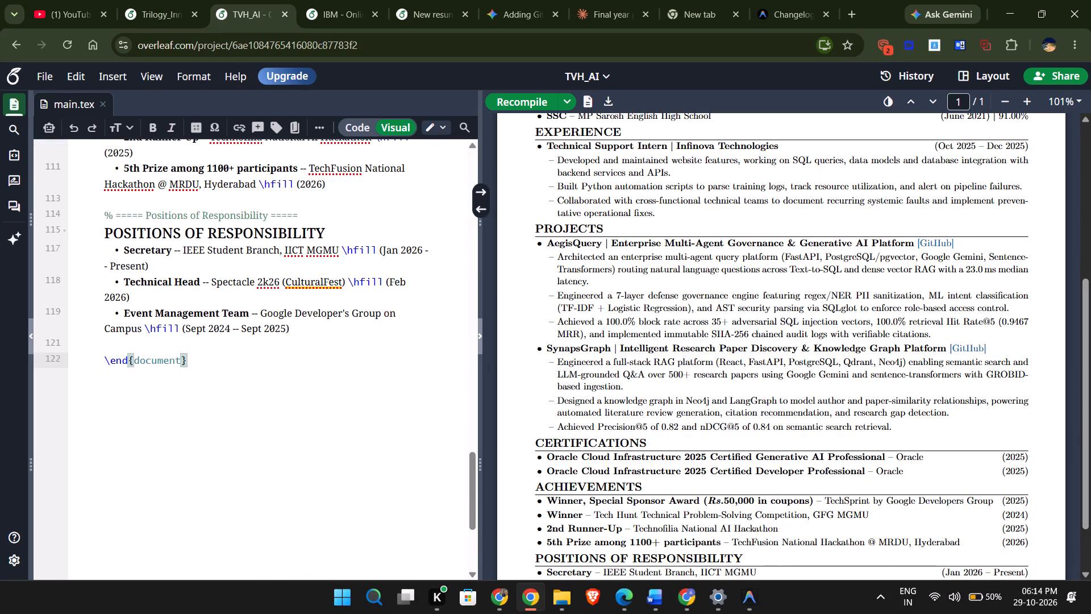
scroll(310, 381, down, 1)
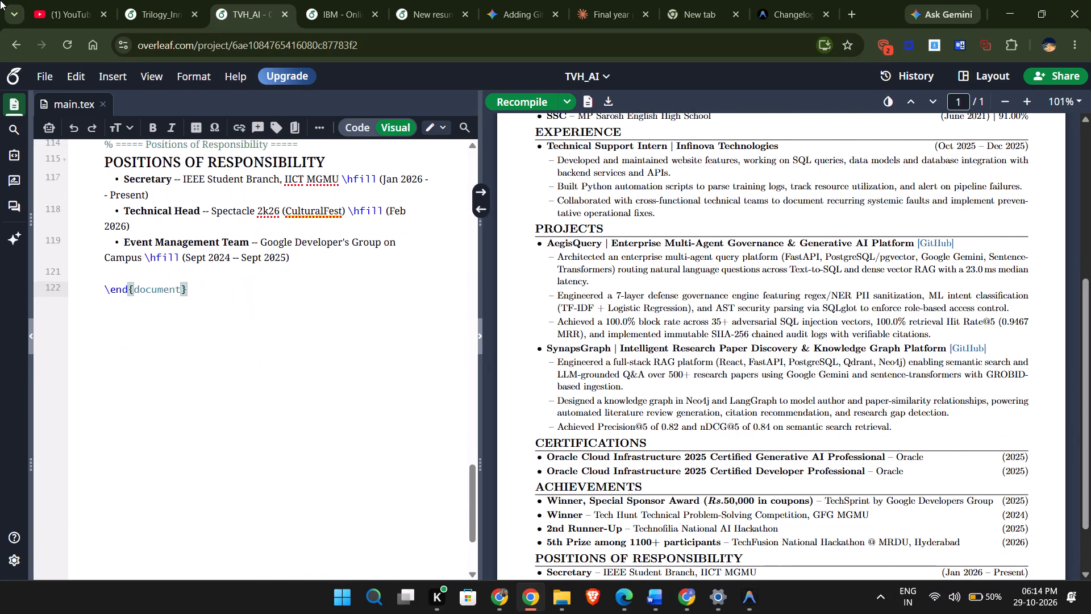
Examine the experience, achievements and leadership sections of the Trilogy_Innovations resume in both the source and the compiled preview.
click(138, 0)
scroll(412, 403, down, 14)
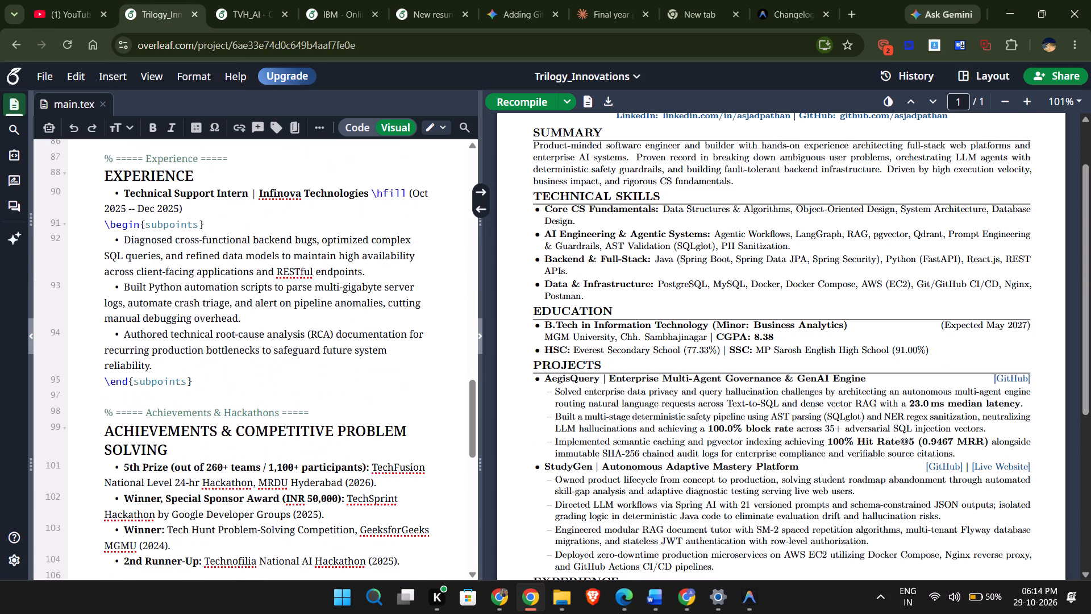
scroll(403, 421, down, 11)
scroll(403, 421, up, 2)
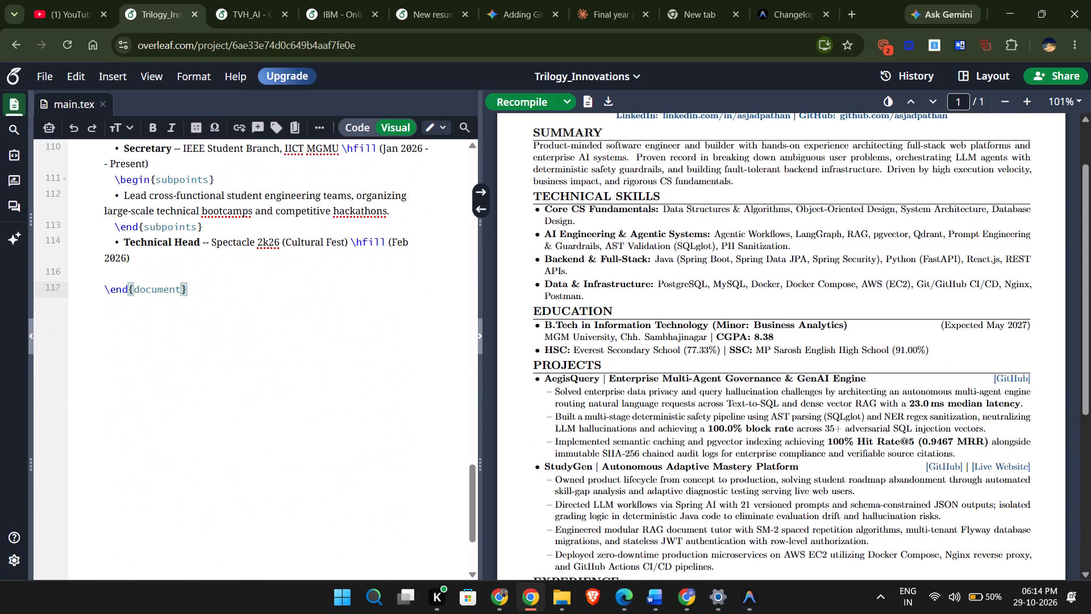
scroll(499, 413, down, 6)
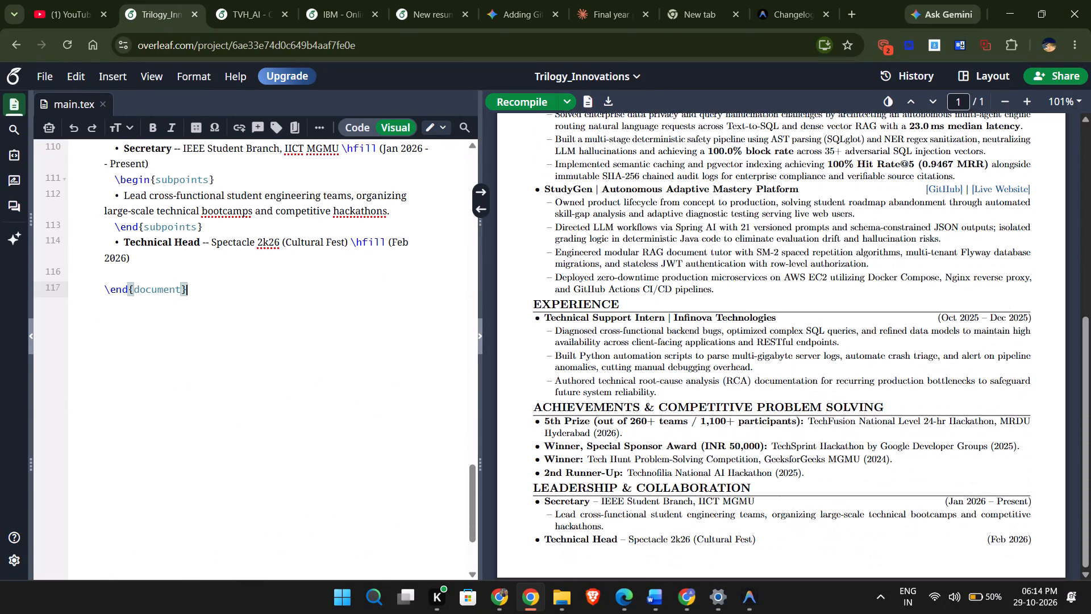
scroll(655, 438, down, 3)
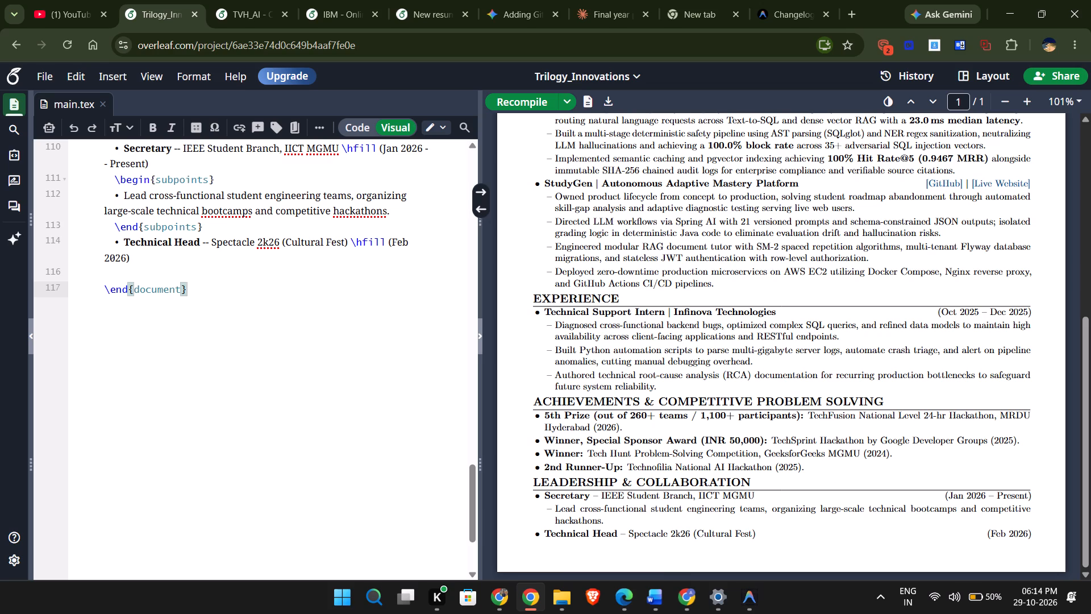
scroll(135, 227, up, 1)
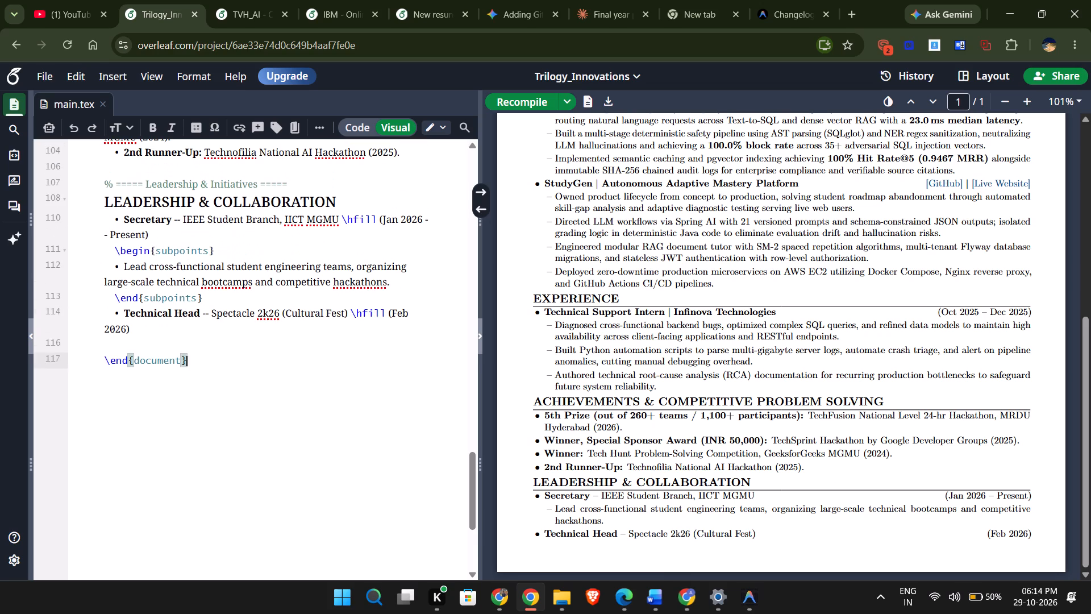
scroll(717, 406, up, 1)
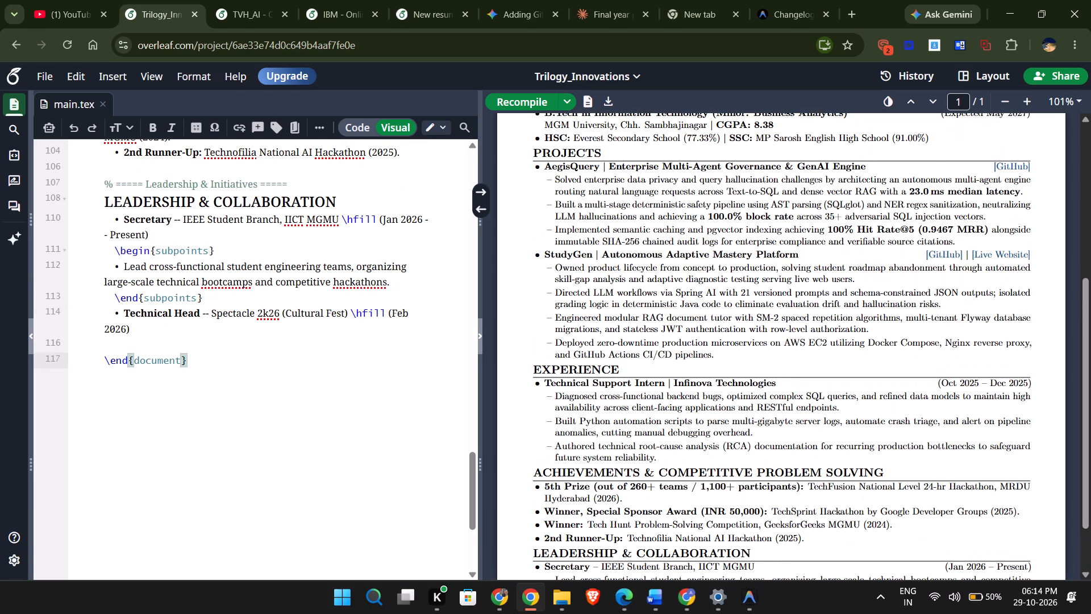
scroll(255, 313, up, 2)
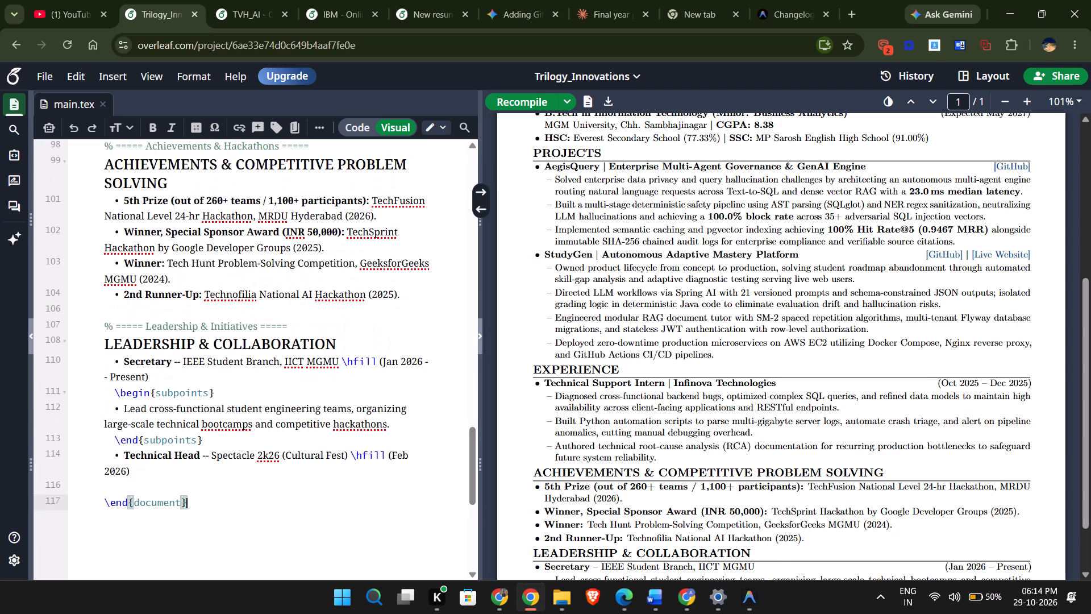
scroll(255, 313, up, 1)
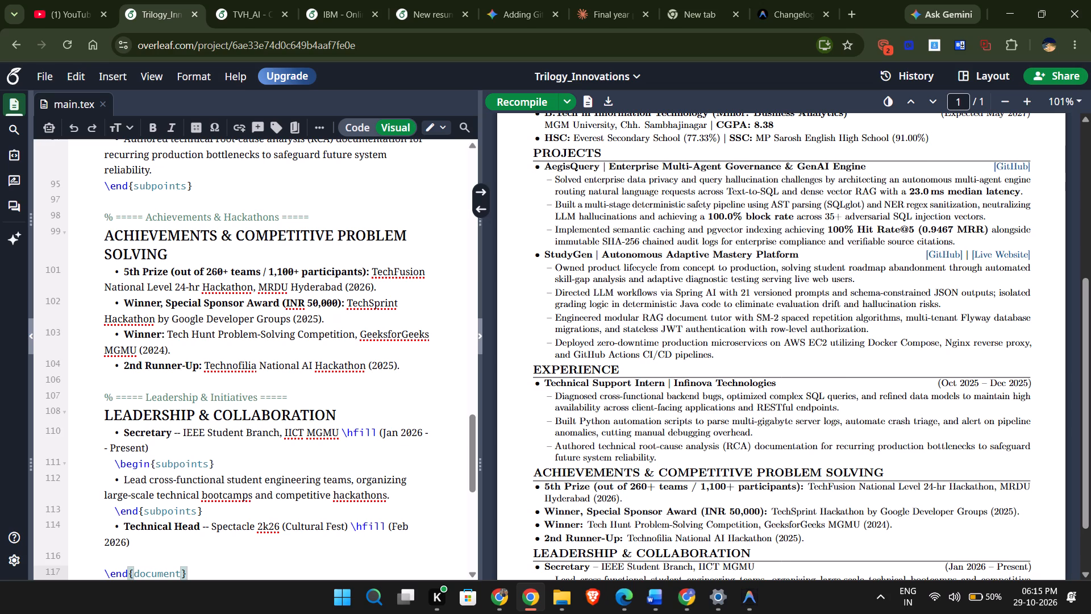
Review the compiled Trilogy_Innovations resume preview, from projects and experience down to leadership and back up to the summary.
scroll(243, 320, up, 2)
scroll(231, 359, down, 2)
scroll(659, 415, down, 1)
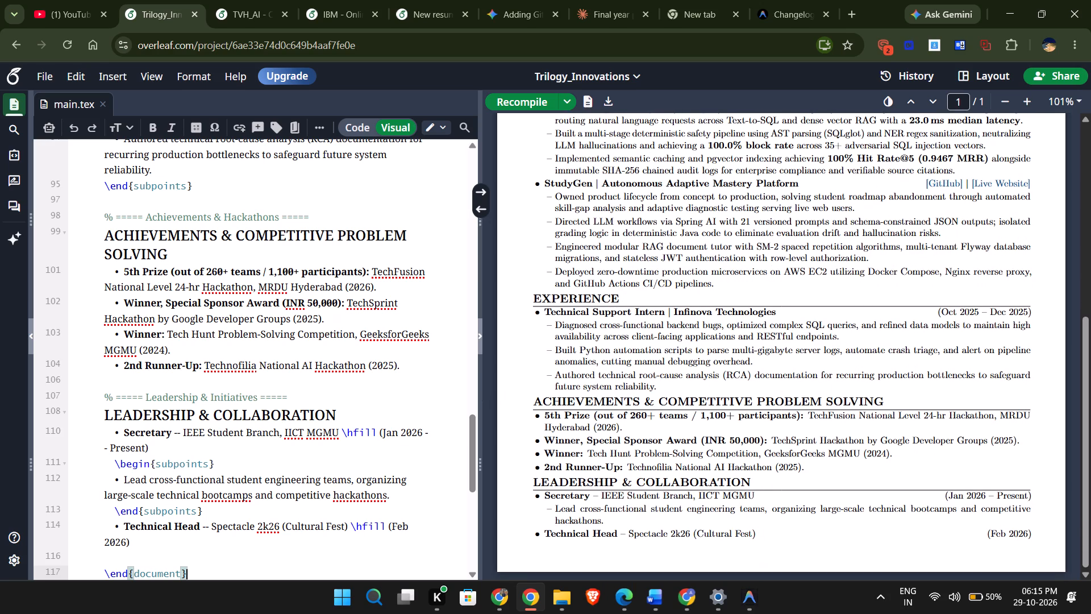
scroll(793, 393, down, 1)
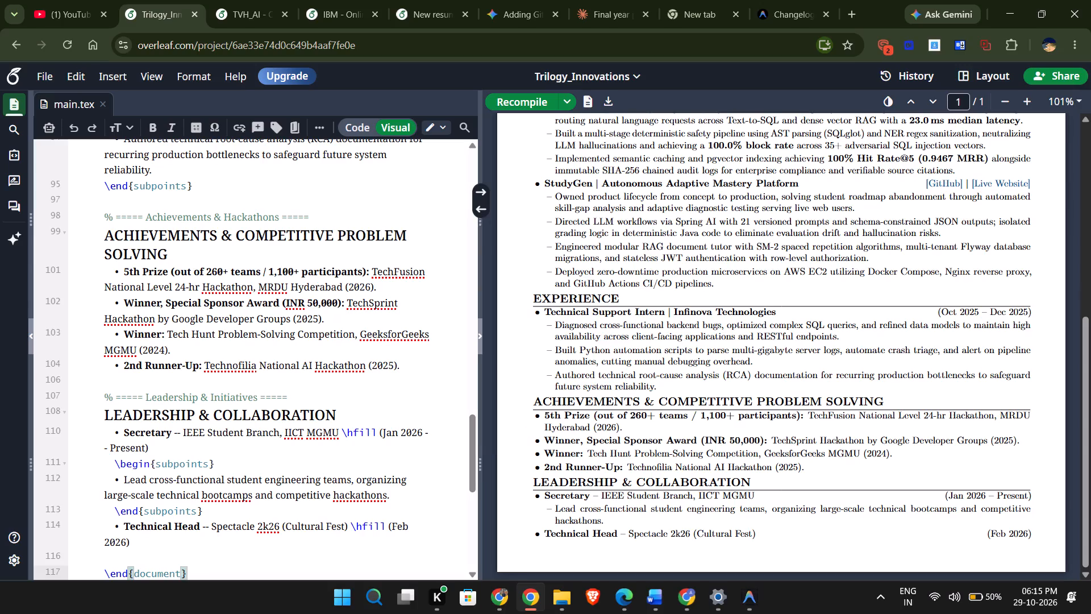
scroll(233, 392, down, 2)
scroll(729, 421, up, 1)
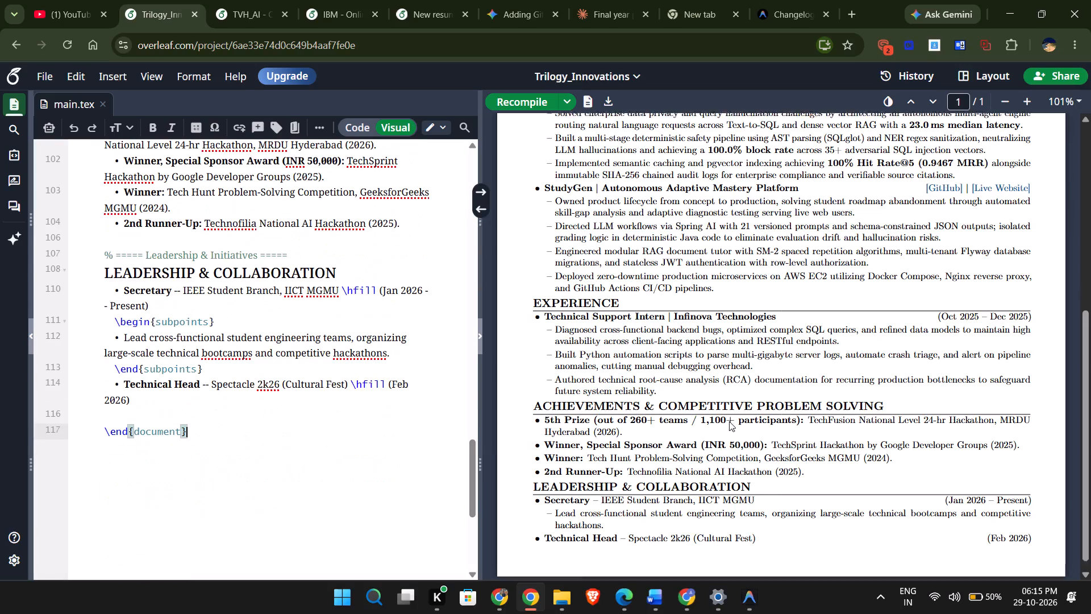
scroll(729, 421, down, 1)
scroll(729, 421, up, 4)
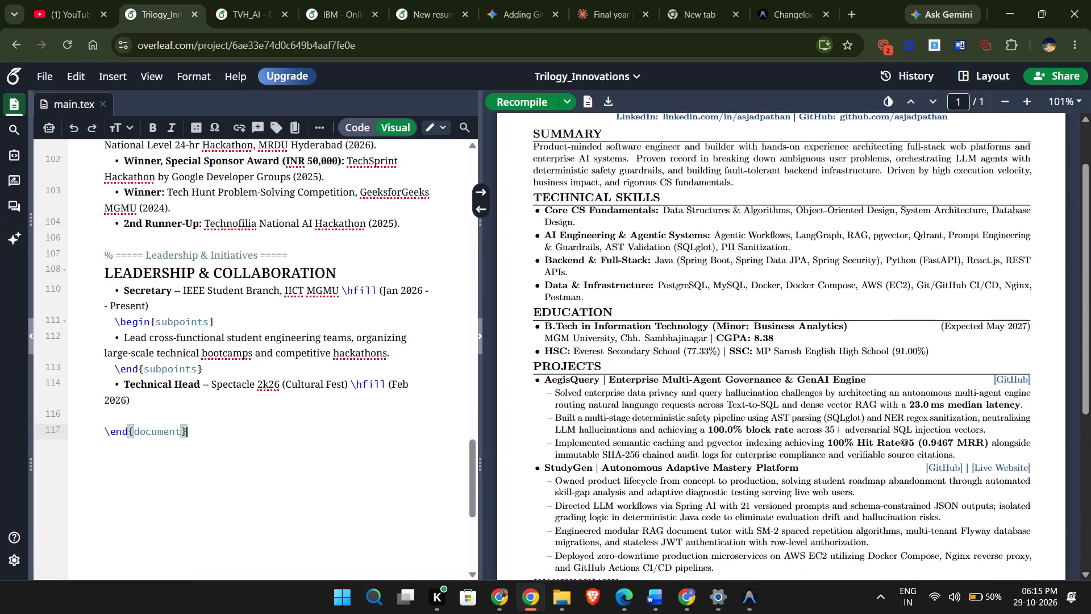
scroll(727, 421, up, 2)
scroll(265, 372, up, 3)
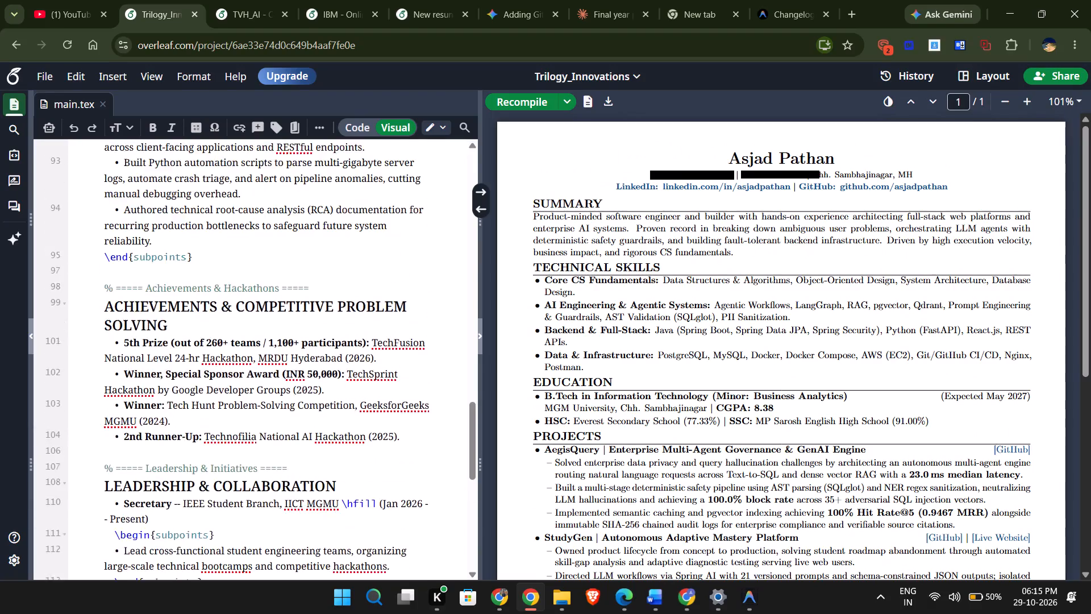
Read through the main.tex source from the experience section up through projects and education to technical skills and summary.
scroll(265, 372, up, 2)
scroll(234, 335, up, 2)
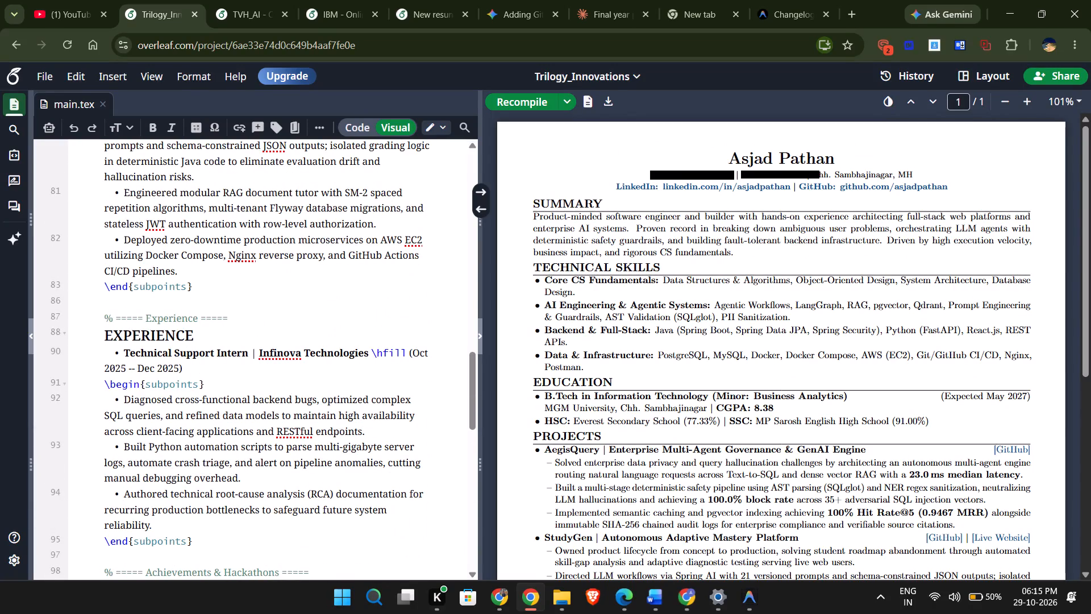
scroll(153, 383, down, 1)
scroll(155, 383, up, 3)
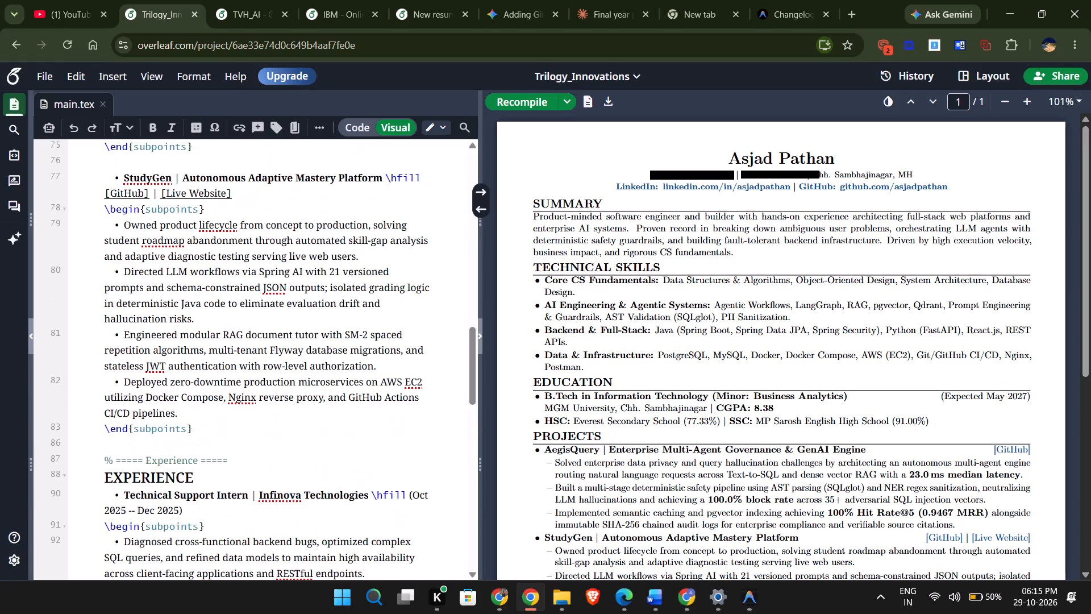
scroll(241, 372, down, 4)
scroll(241, 372, up, 8)
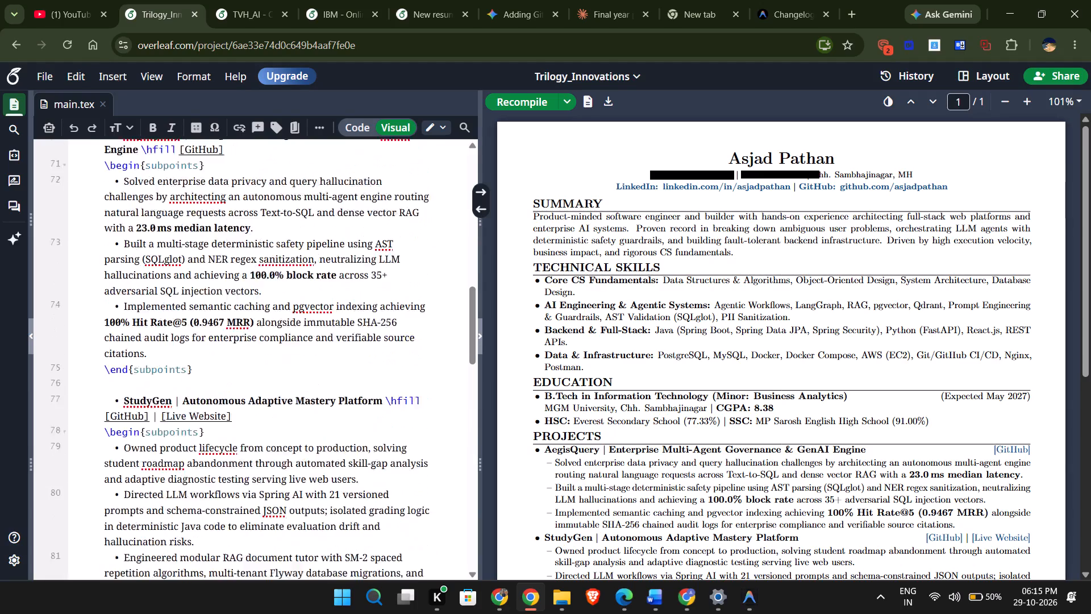
scroll(216, 374, up, 7)
scroll(228, 372, down, 1)
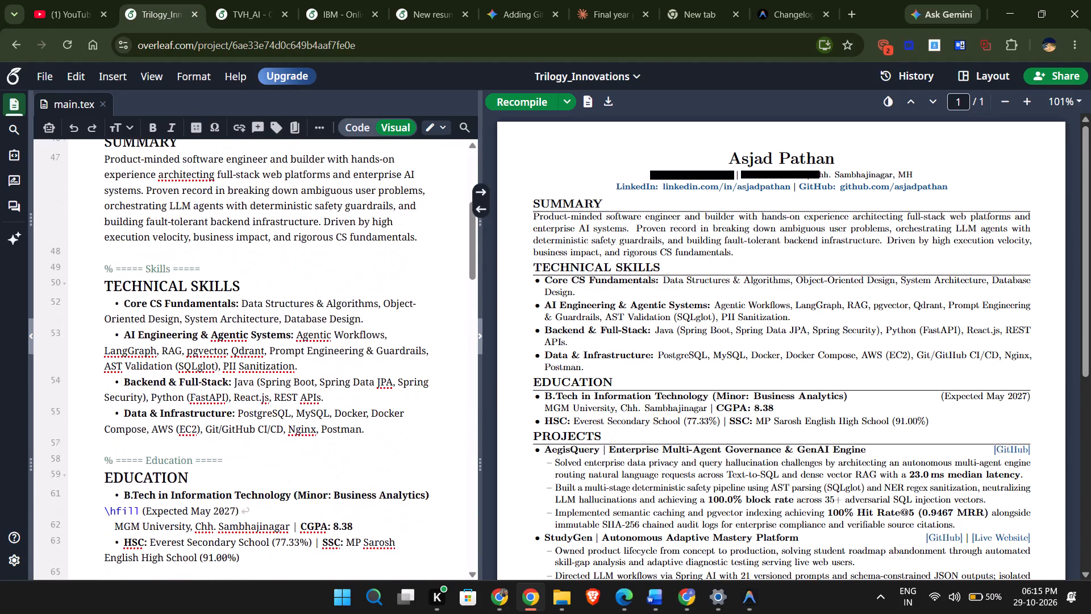
ctrl+scroll(292, 396, up, 1)
scroll(288, 414, down, 2)
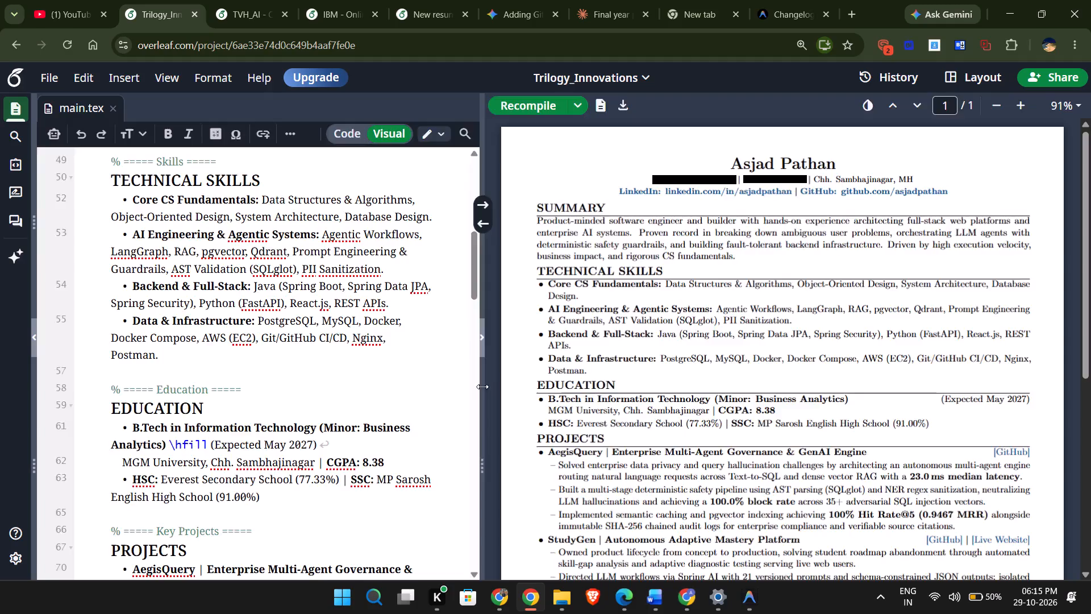
Widen the source editor pane so the PDF preview takes the smaller share of the workspace.
drag(482, 387, 681, 403)
Shorten the B.Tech graduation date in the Education section to (2027).
scroll(318, 373, down, 2)
scroll(319, 374, up, 2)
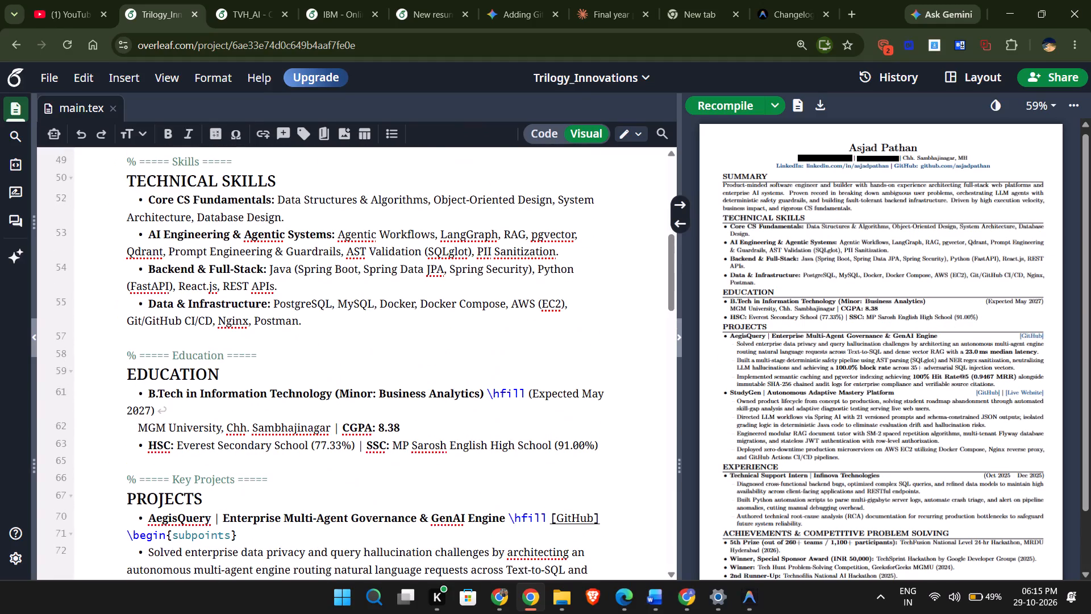
scroll(331, 372, up, 1)
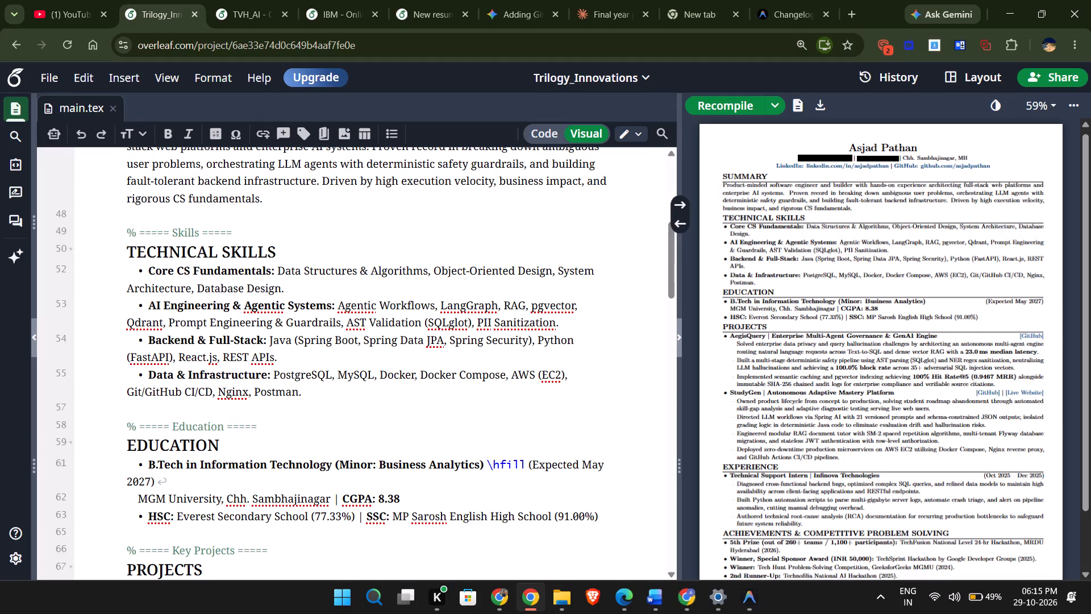
scroll(536, 405, down, 1)
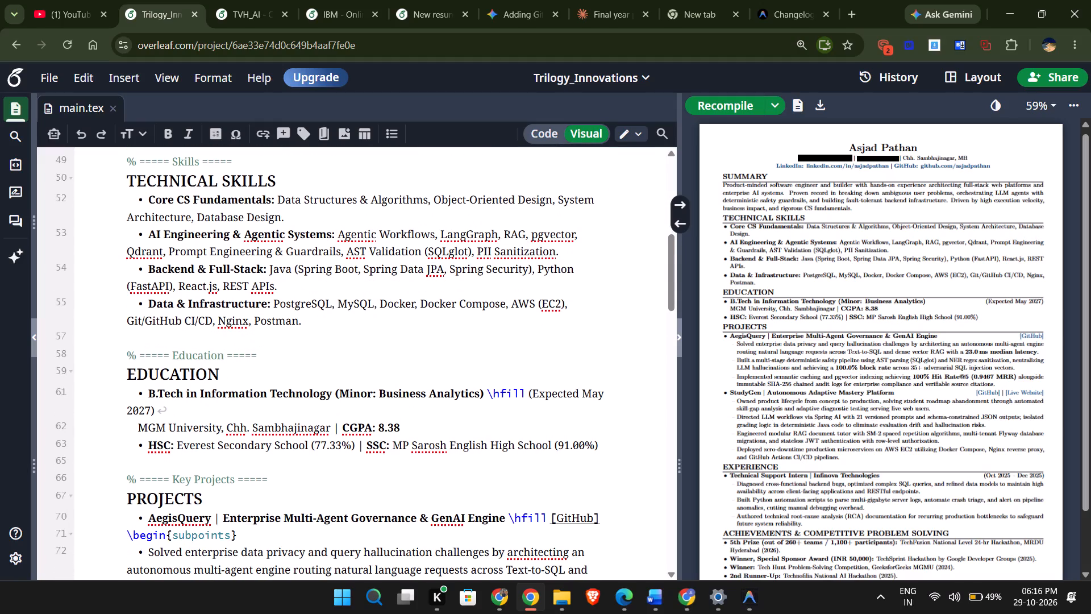
double_click(545, 393)
key(BackSpace)
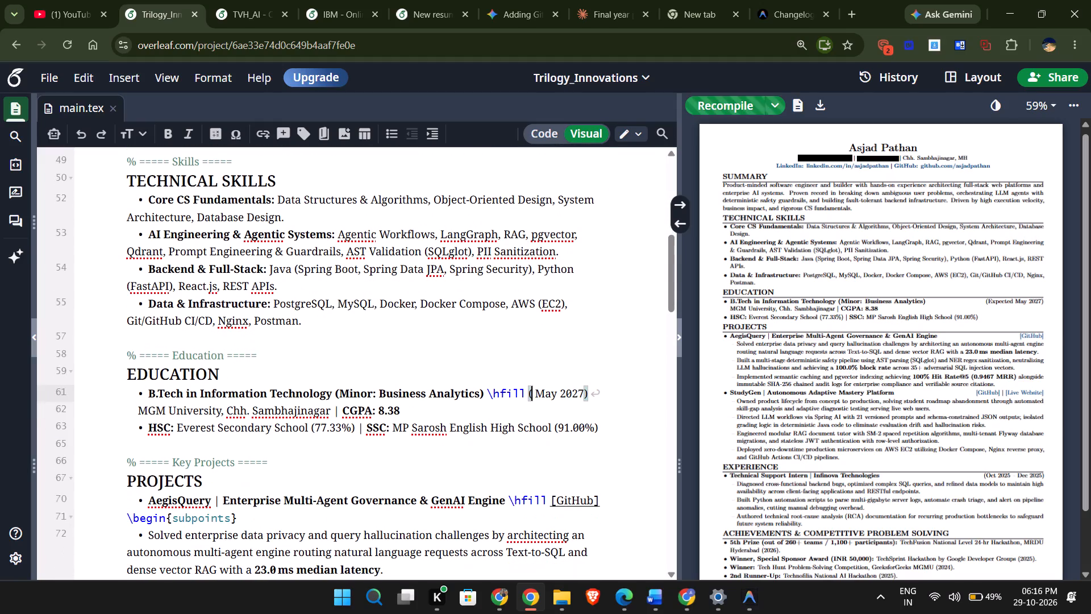
key(Right)
key(Right)
key(Right)
key(Right)
key(BackSpace)
key(BackSpace)
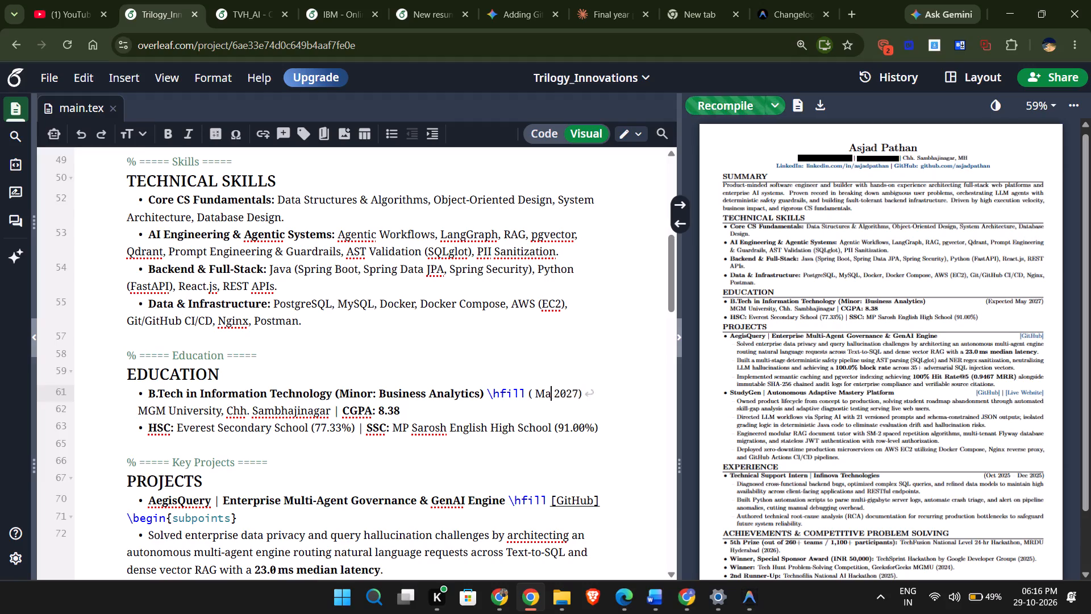
key(BackSpace)
key(BackSpace)
key(Right)
key(BackSpace)
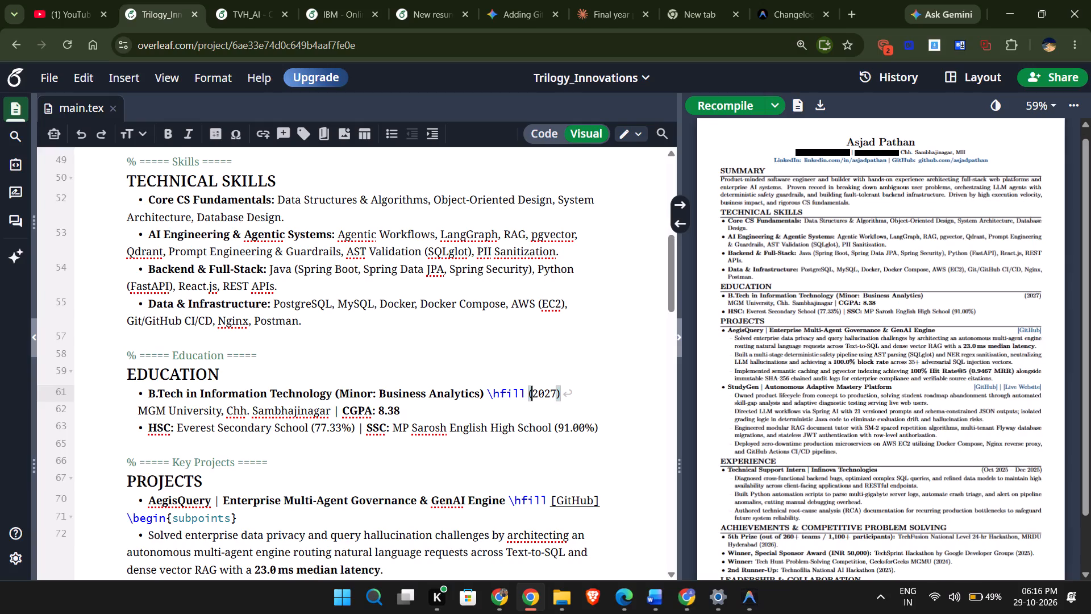
Remove Qdrant and its separating comma from the AI Engineering & Agentic Systems skills line.
scroll(521, 343, up, 1)
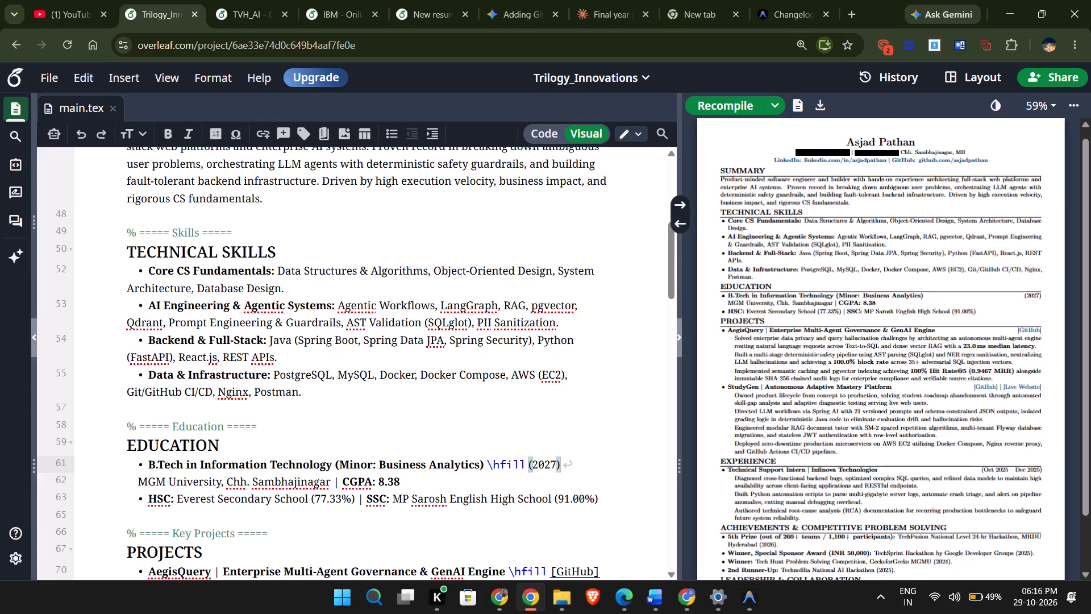
double_click(147, 328)
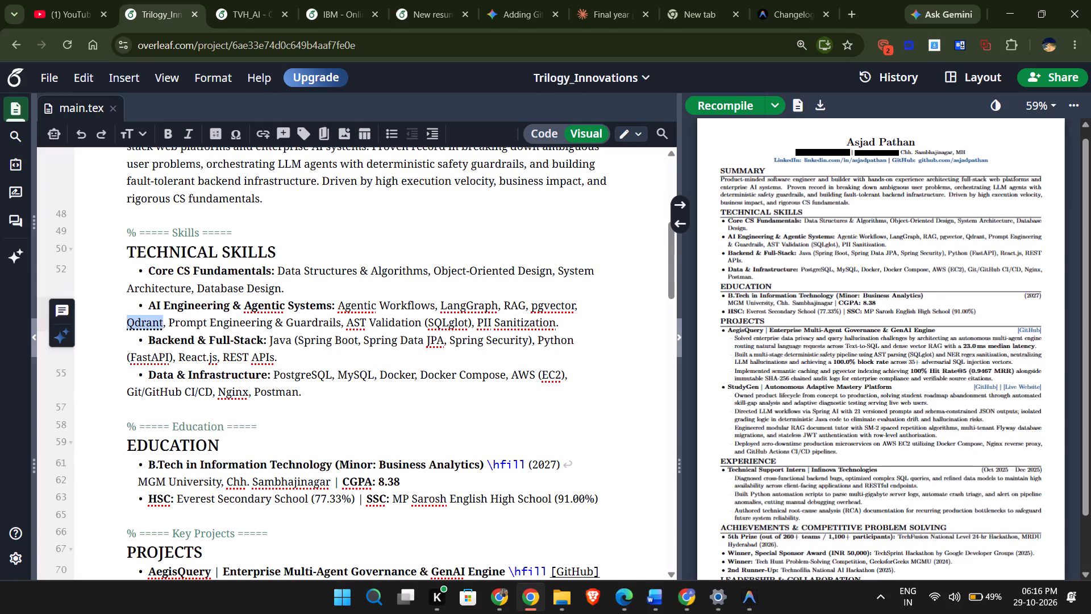
key(BackSpace)
key(BackSpace)
key(BackSpace)
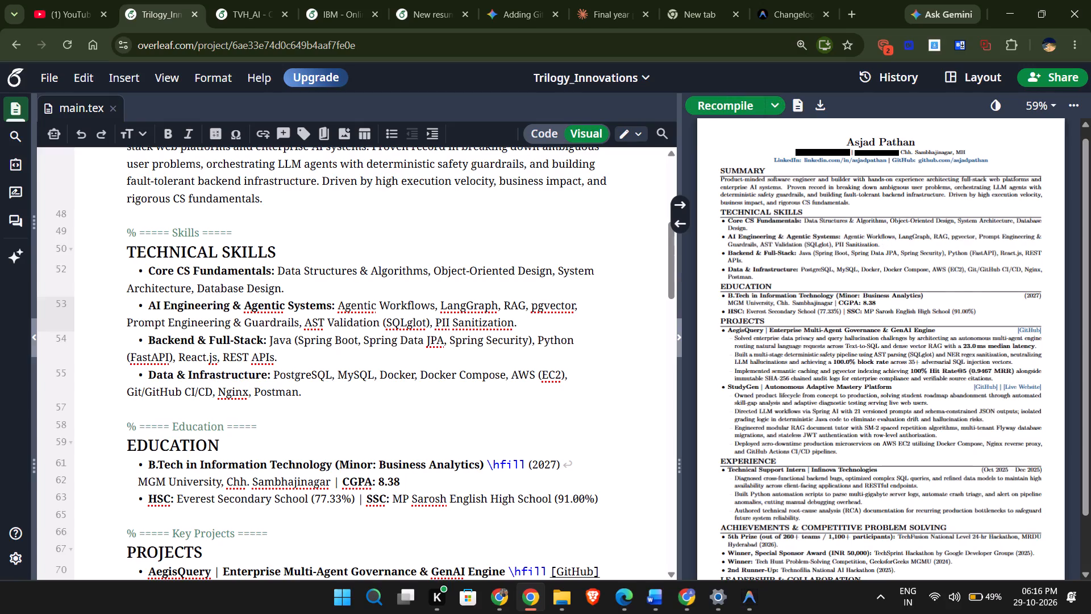
Replace "Object-Oriented Design" with "OOP's" in the Core CS Fundamentals skills line.
scroll(434, 298, up, 1)
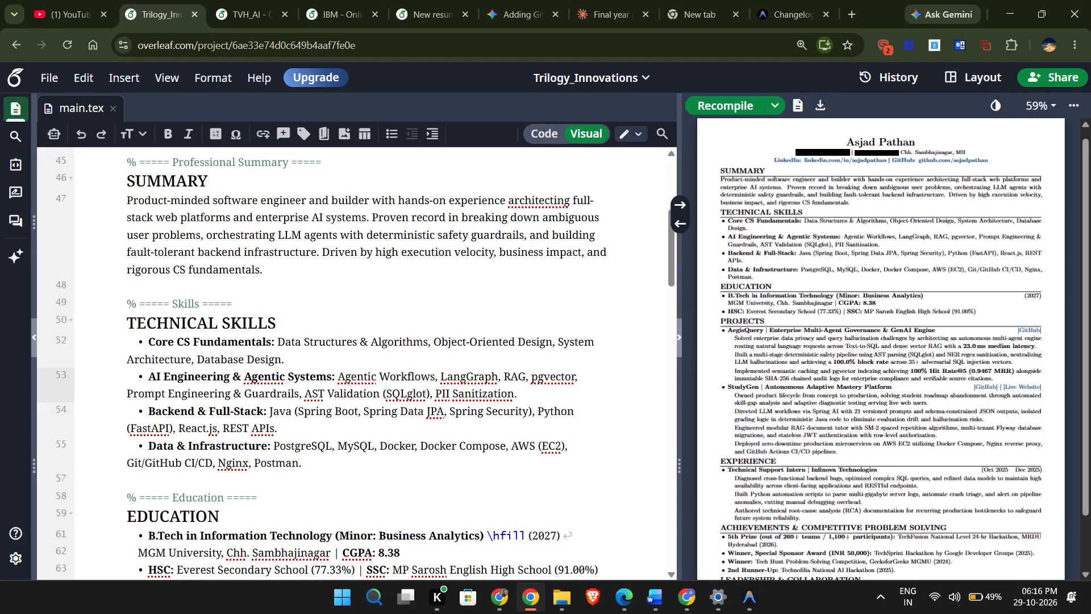
drag(433, 339, 547, 341)
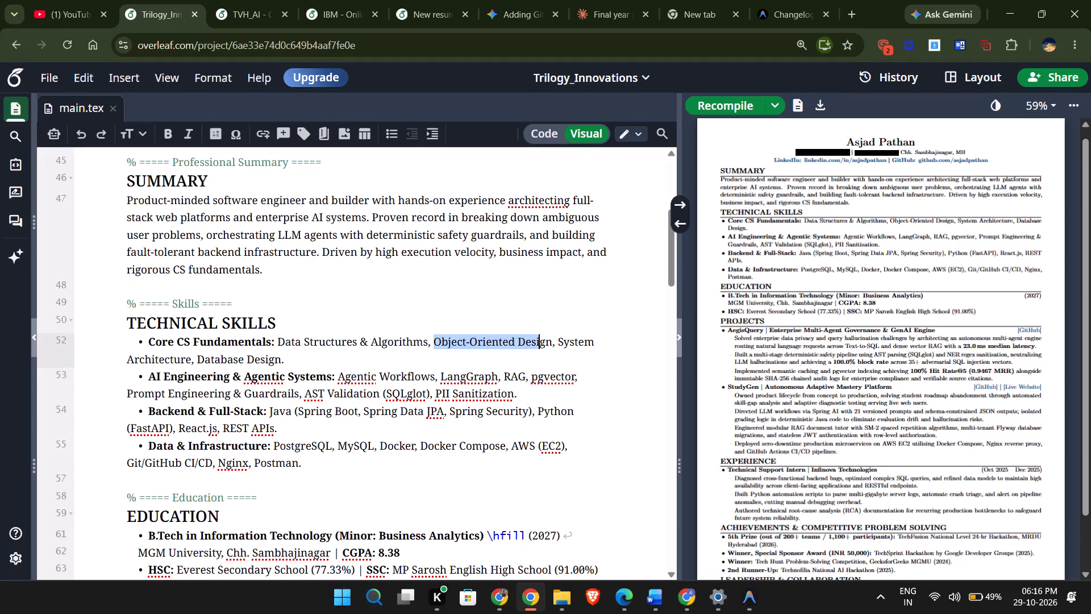
drag(547, 341, 554, 341)
key(shift+Left)
key(shift+BackSpace)
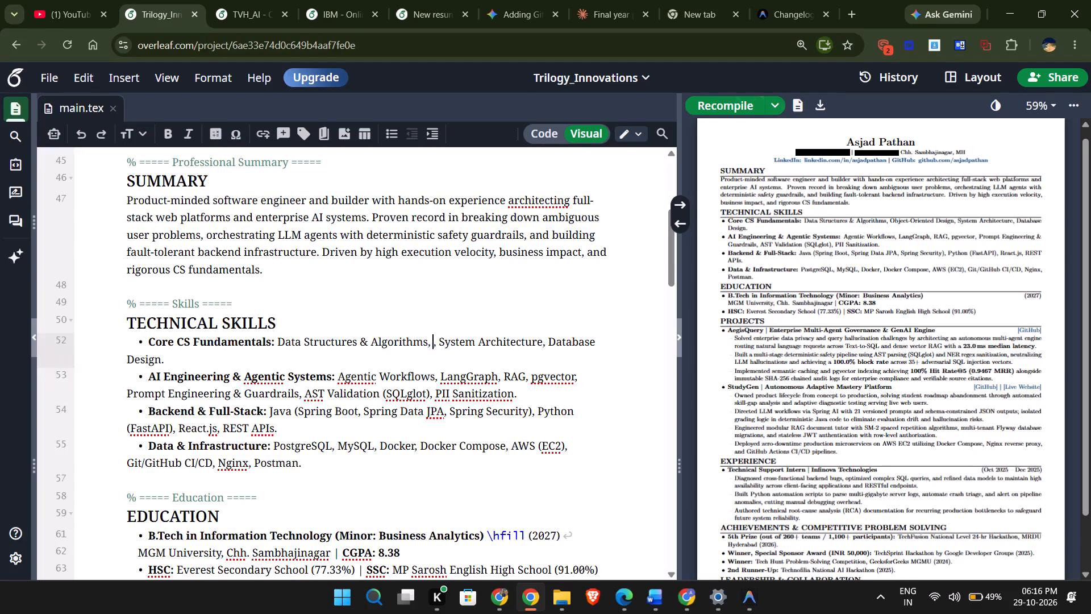
text(OO[)
key(shift+BackSpace)
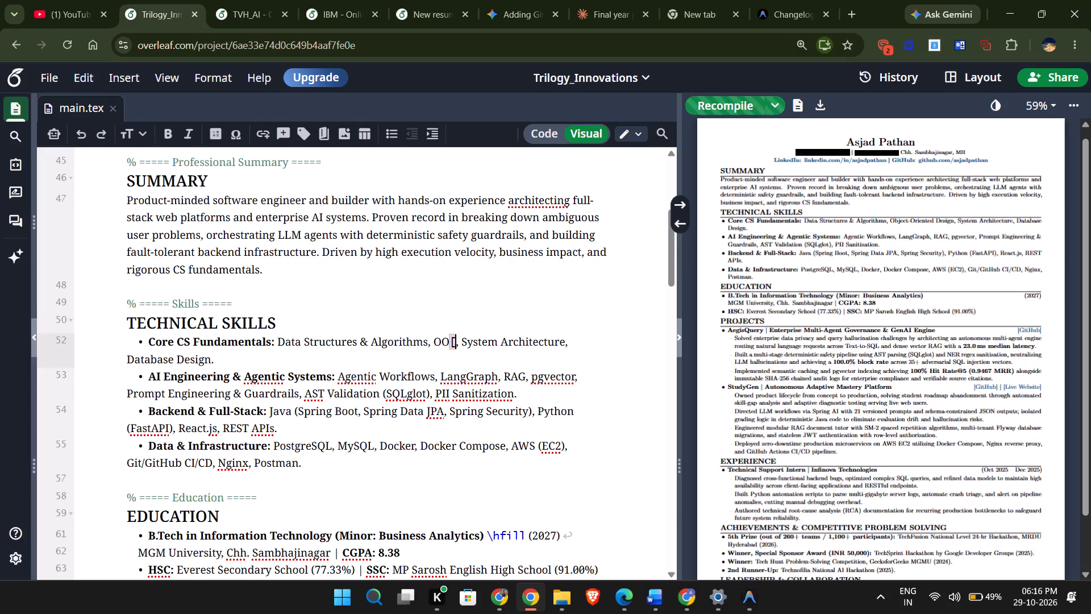
text(Ps)
key(Left)
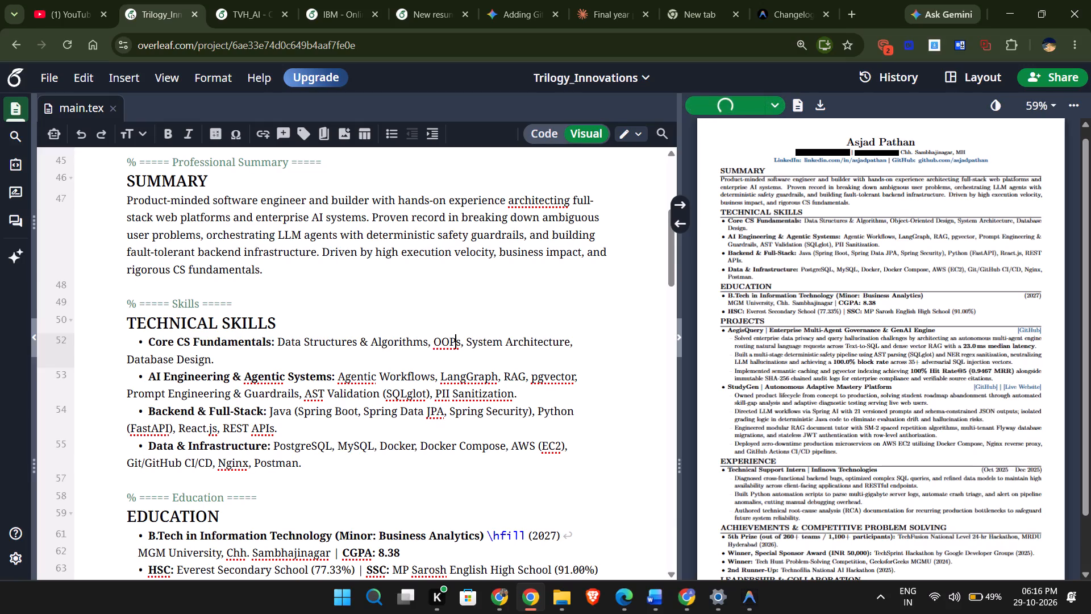
key(semicolon)
key(BackSpace)
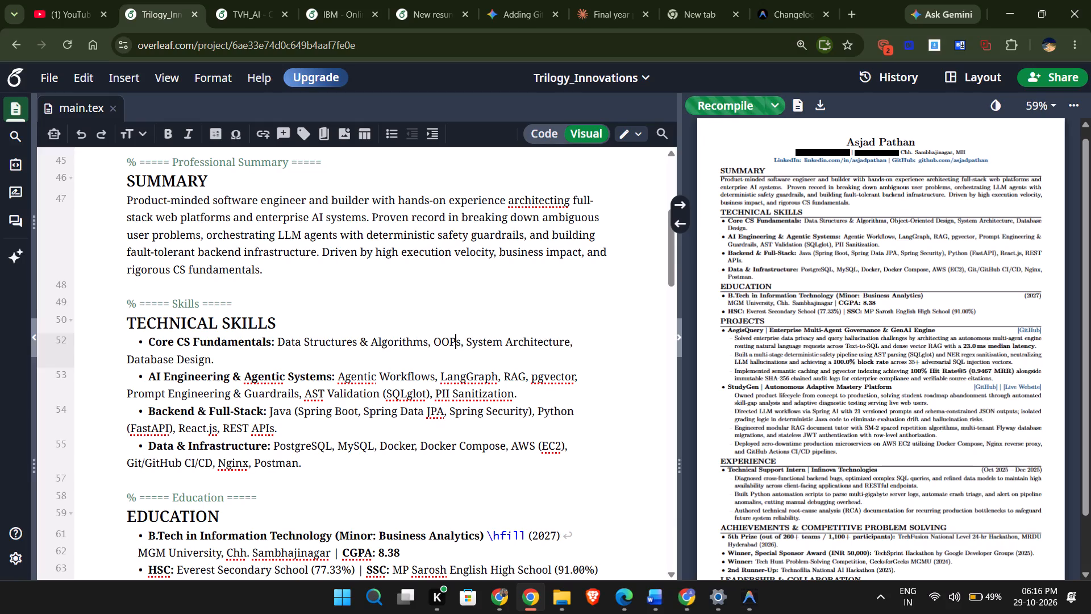
key(apostrophe)
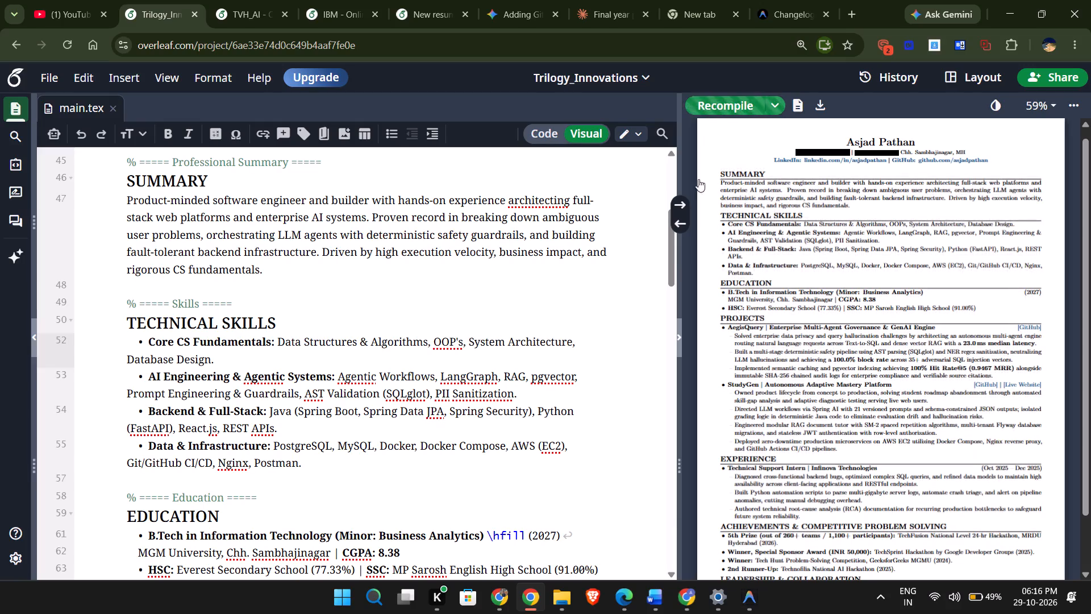
Check the recompiled resume preview from the summary down to the leadership section and back.
scroll(860, 311, down, 8)
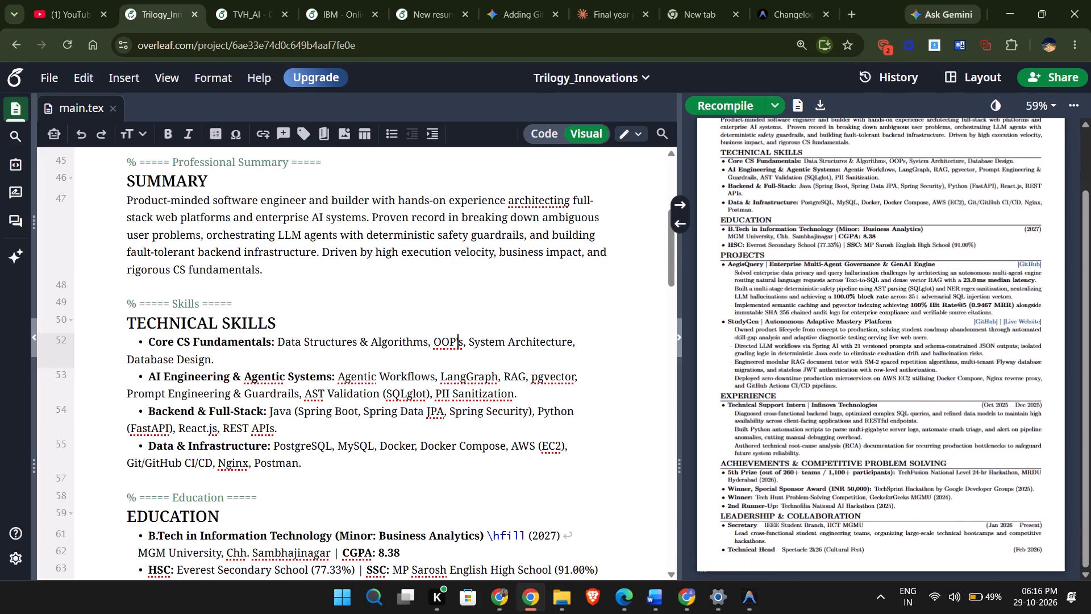
scroll(868, 310, up, 2)
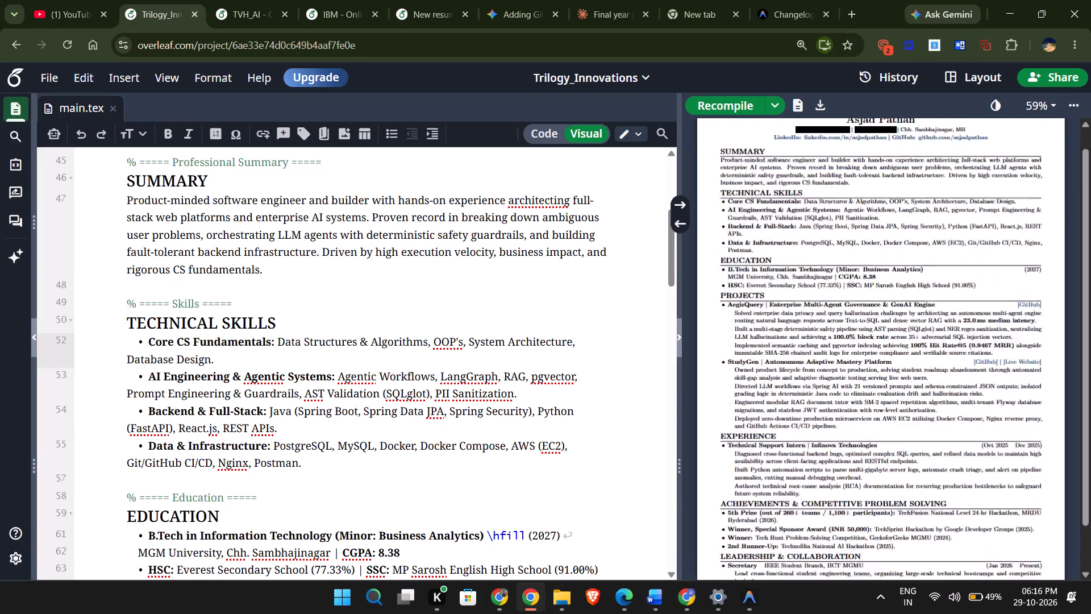
scroll(440, 365, up, 2)
scroll(438, 367, down, 1)
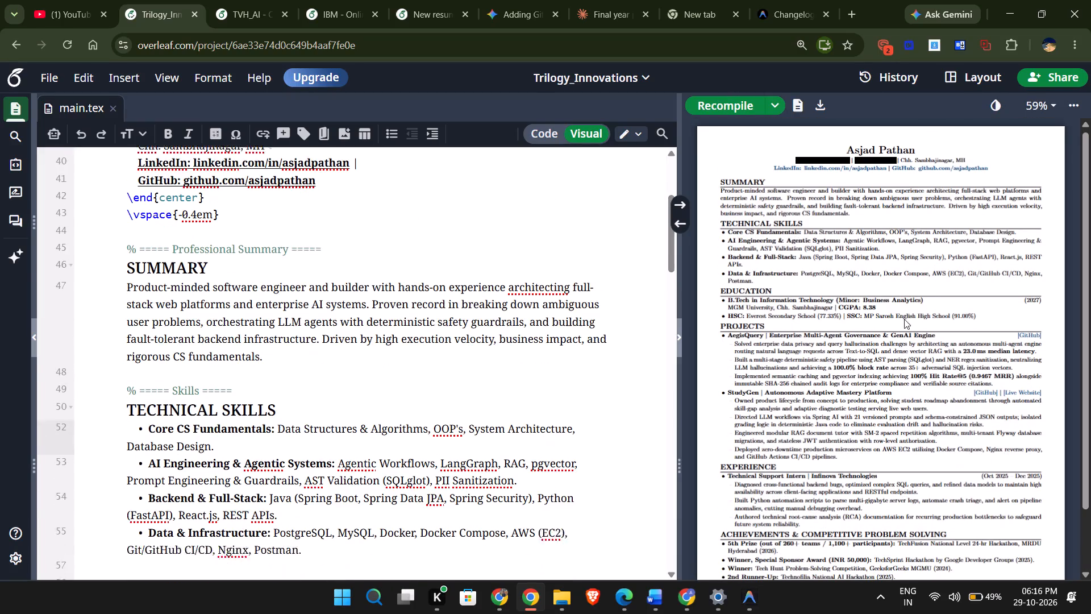
Reset the browser page zoom to 100% and enlarge the PDF preview to about 102%.
scroll(919, 263, up, 8)
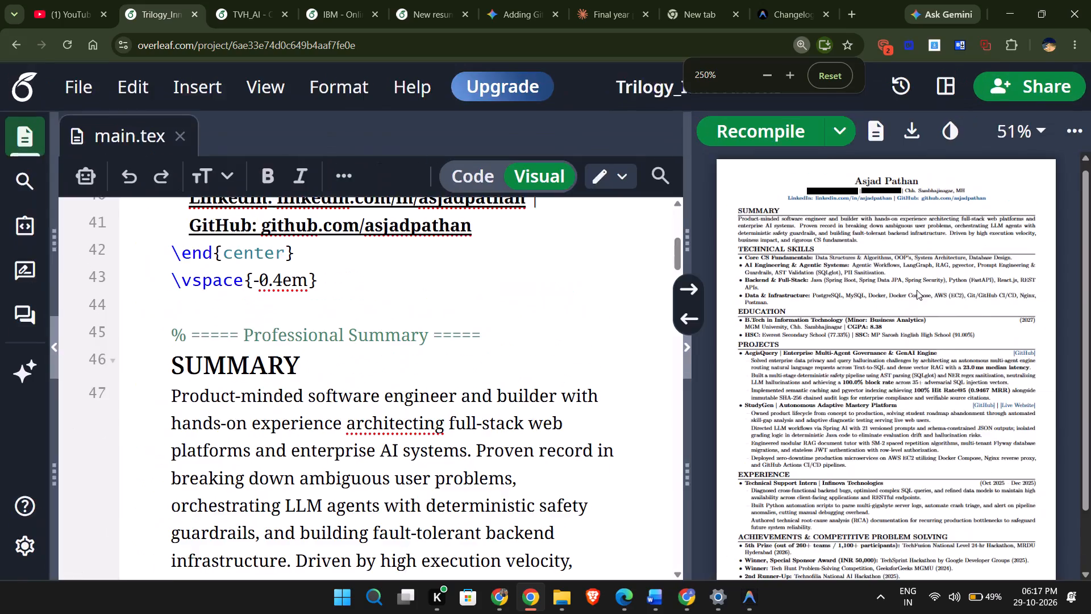
ctrl+scroll(893, 302, down, 6)
scroll(508, 339, down, 2)
ctrl+scroll(603, 356, up, 1)
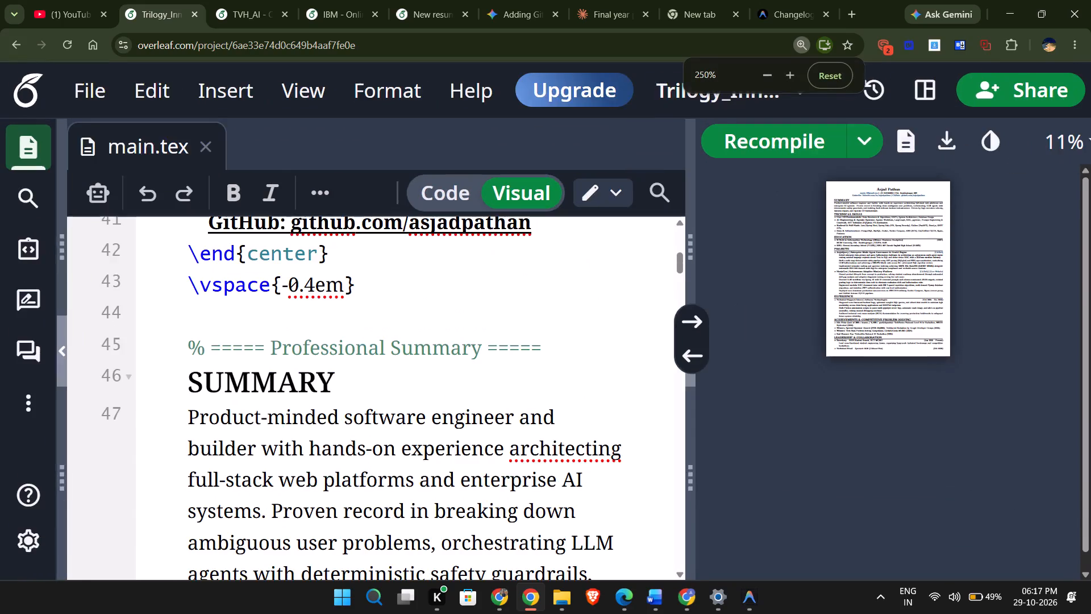
click(843, 76)
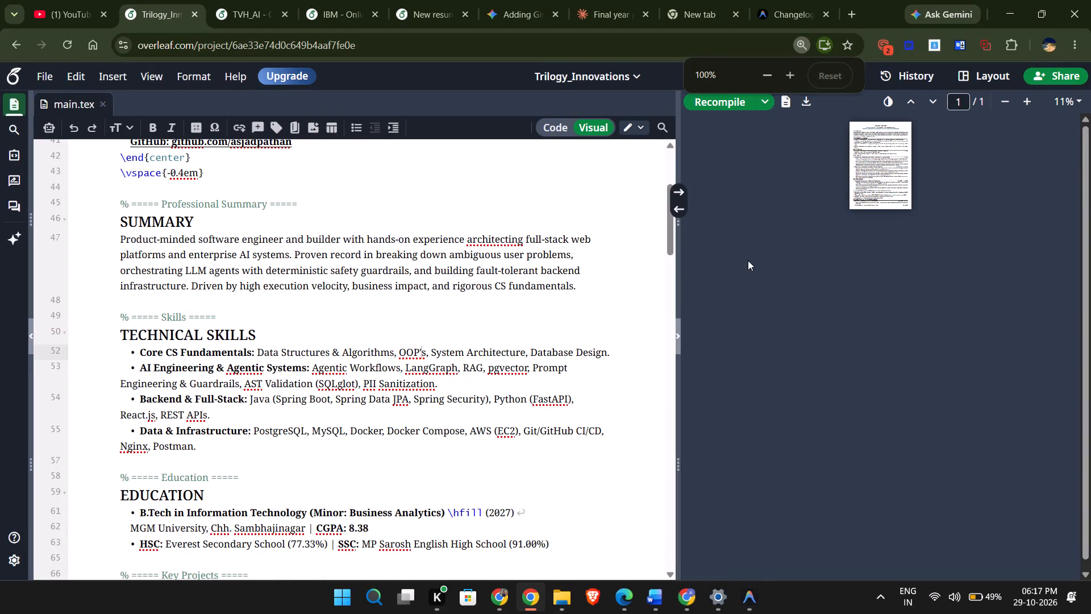
ctrl+scroll(903, 156, up, 11)
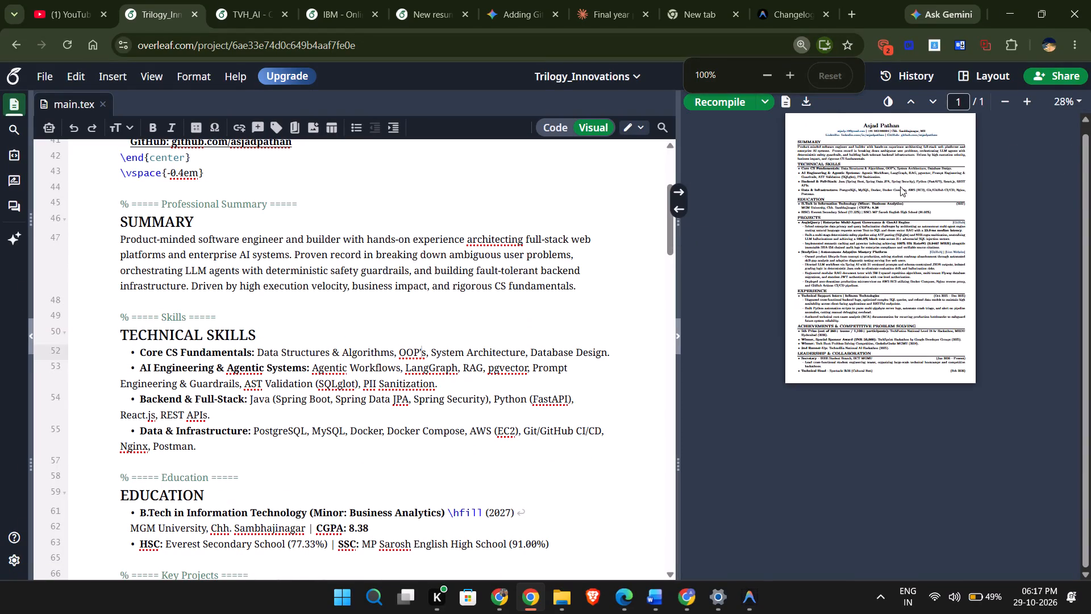
ctrl+scroll(900, 186, up, 16)
scroll(864, 226, up, 1)
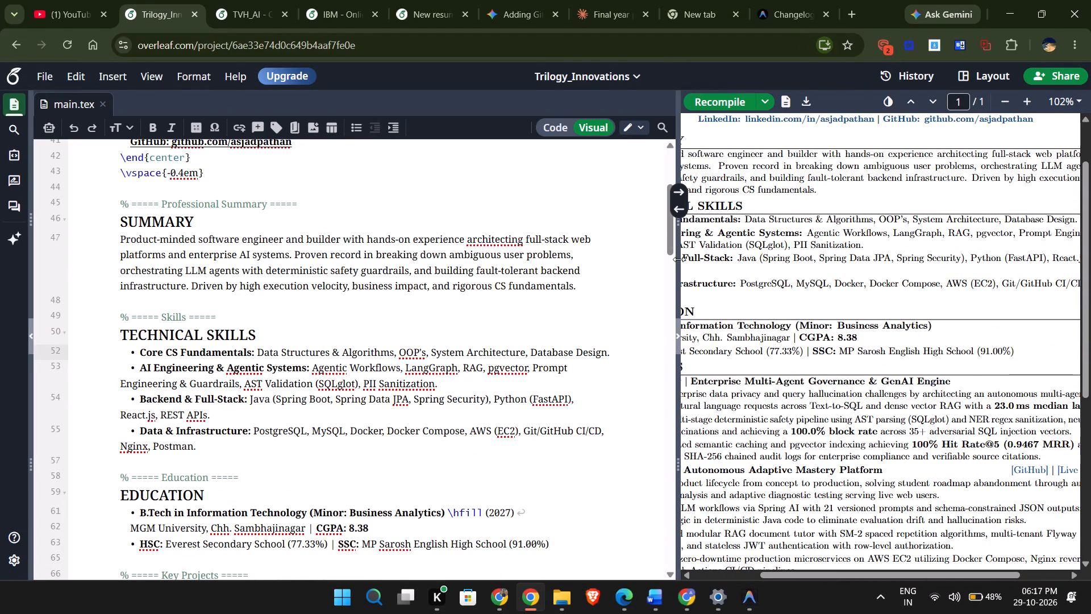
Widen the PDF preview pane to fit the full page width and read the resume down to its leadership section.
drag(679, 259, 537, 281)
ctrl+scroll(838, 316, down, 1)
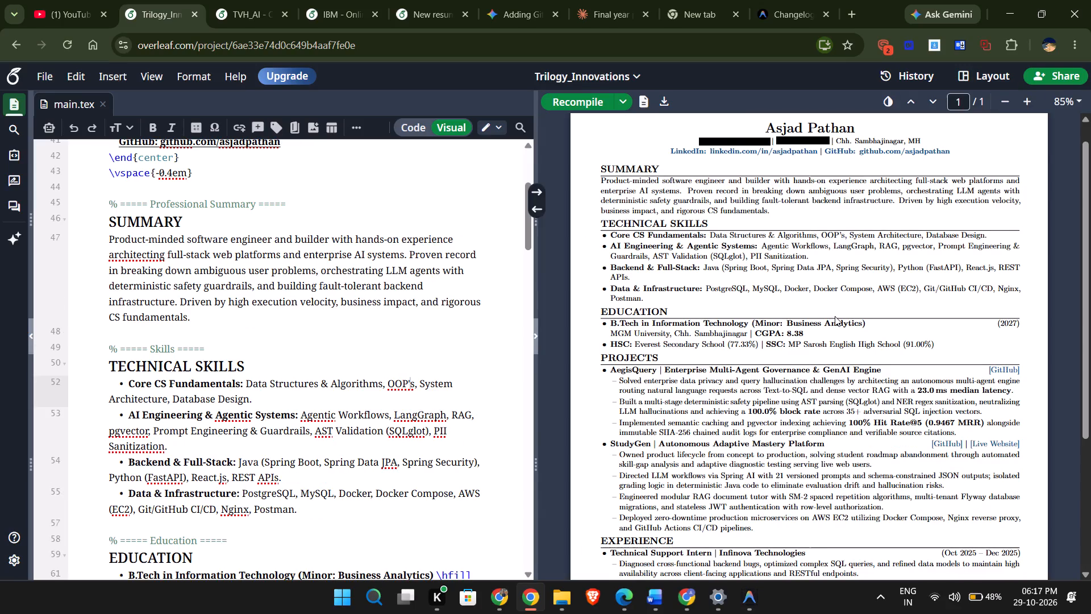
scroll(1001, 460, down, 2)
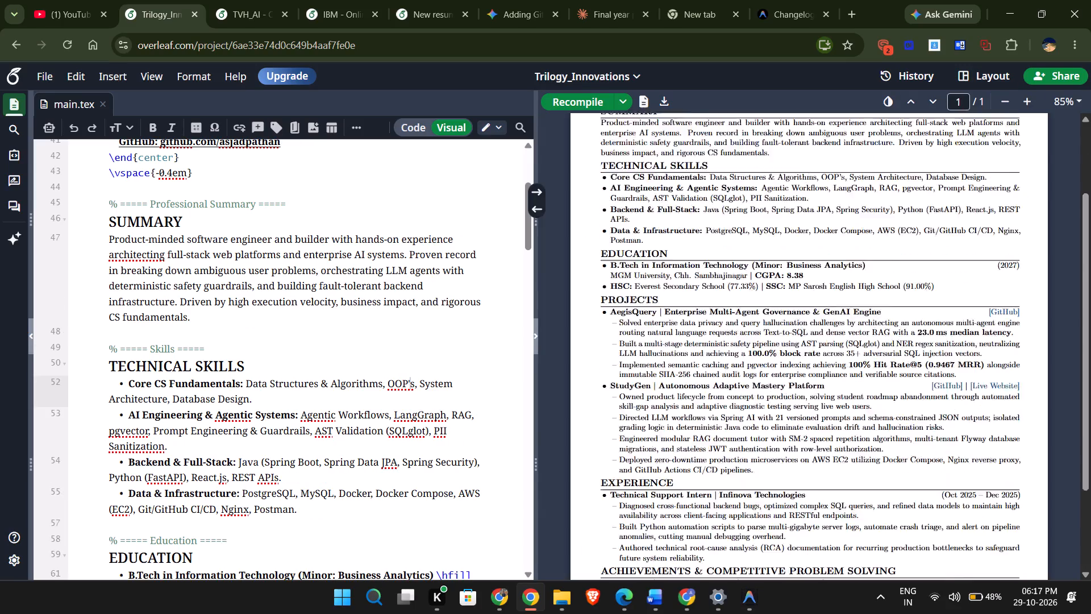
scroll(975, 461, down, 5)
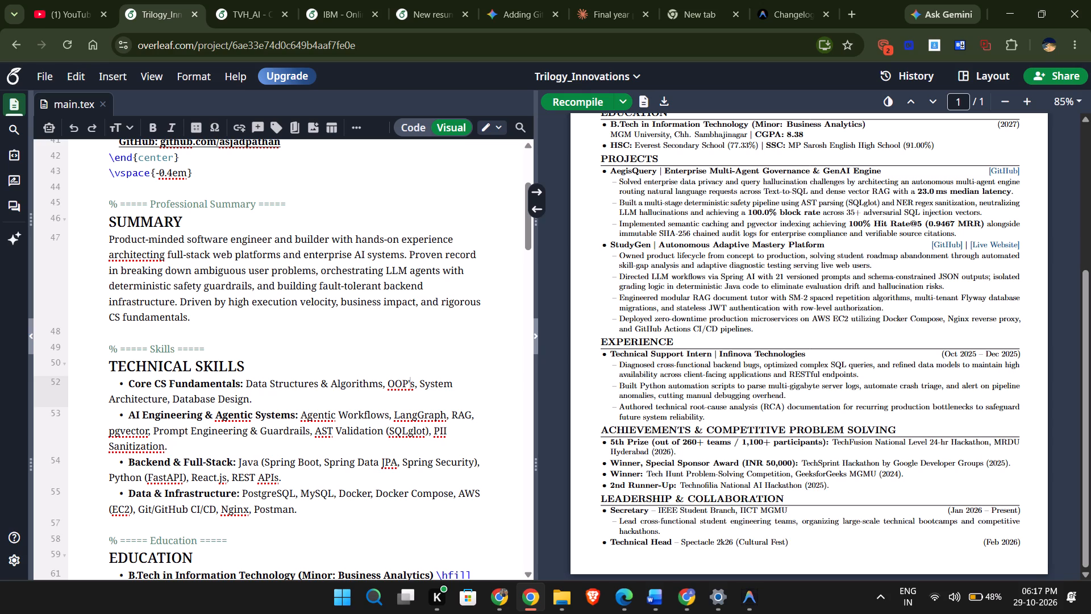
Copy the Leadership & Collaboration section of main.tex, from its heading through the Technical Head entry.
scroll(335, 454, down, 1)
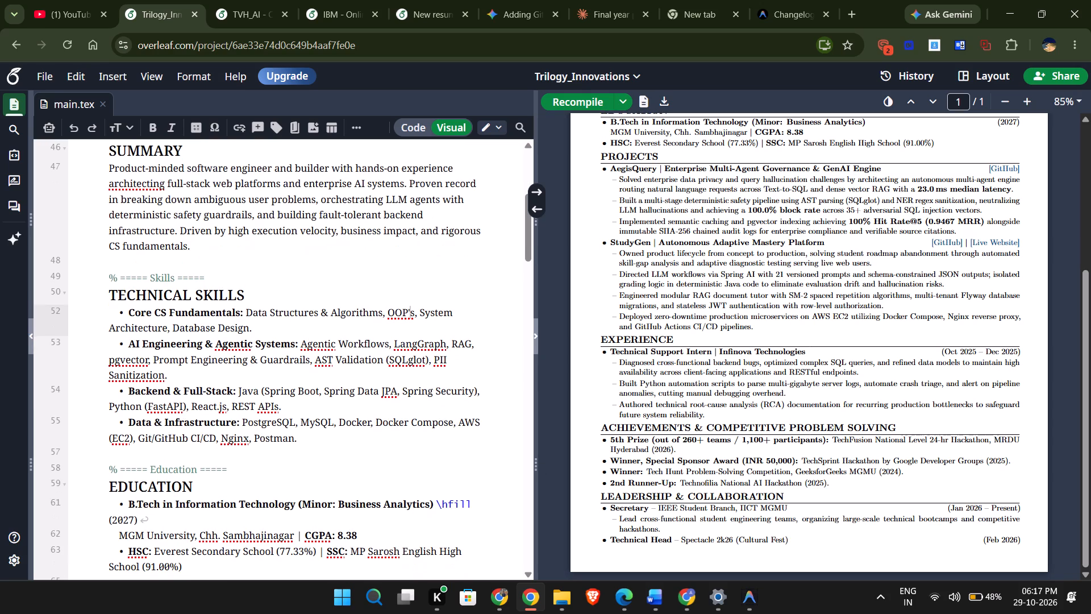
scroll(335, 453, down, 4)
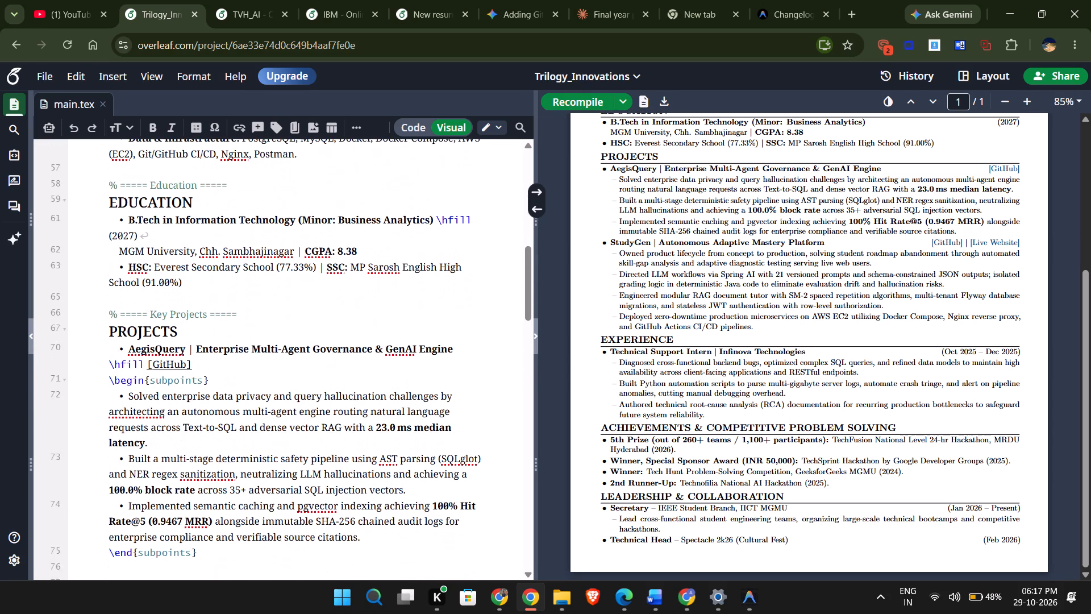
scroll(351, 453, down, 5)
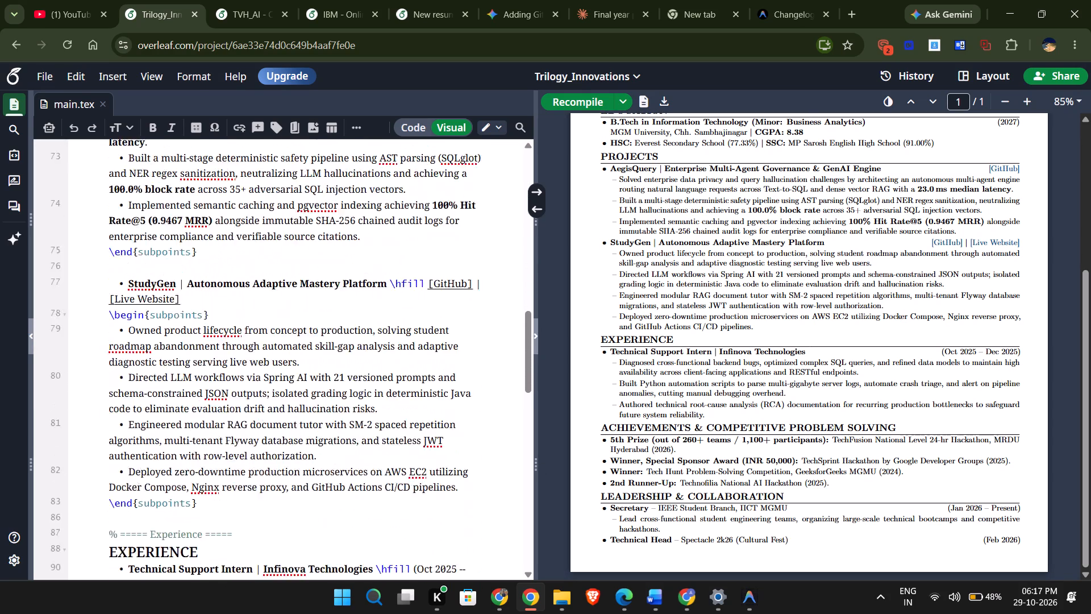
scroll(348, 455, down, 3)
scroll(310, 505, down, 2)
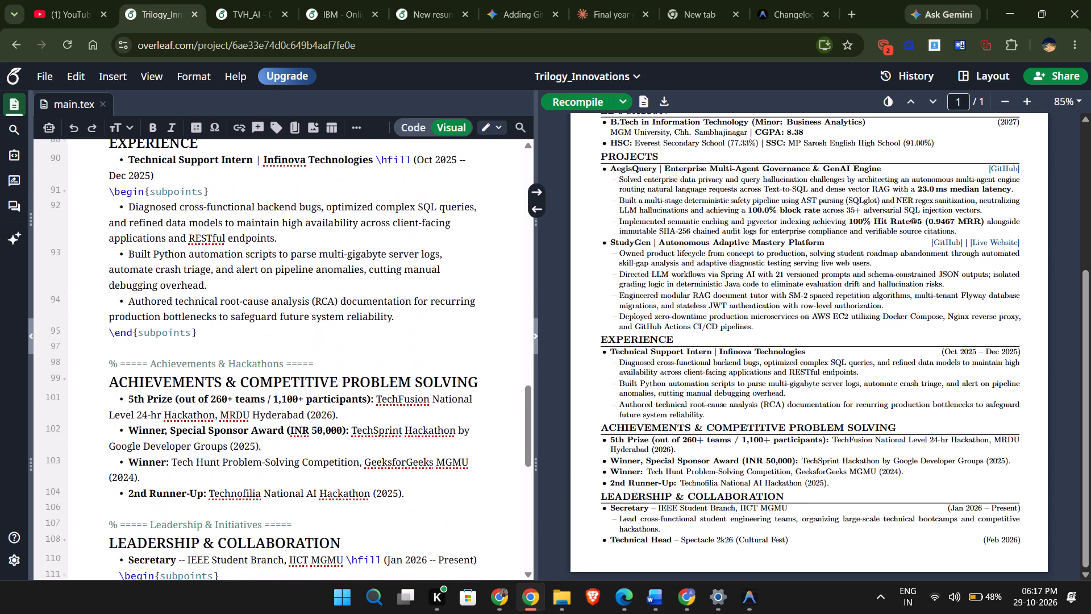
scroll(312, 471, down, 2)
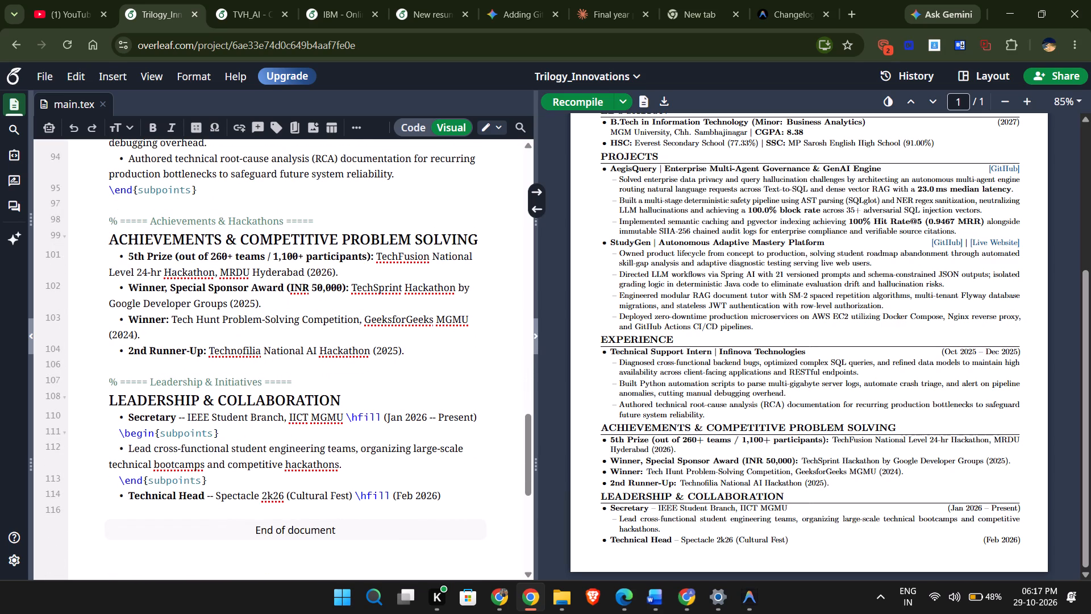
drag(457, 503, 157, 424)
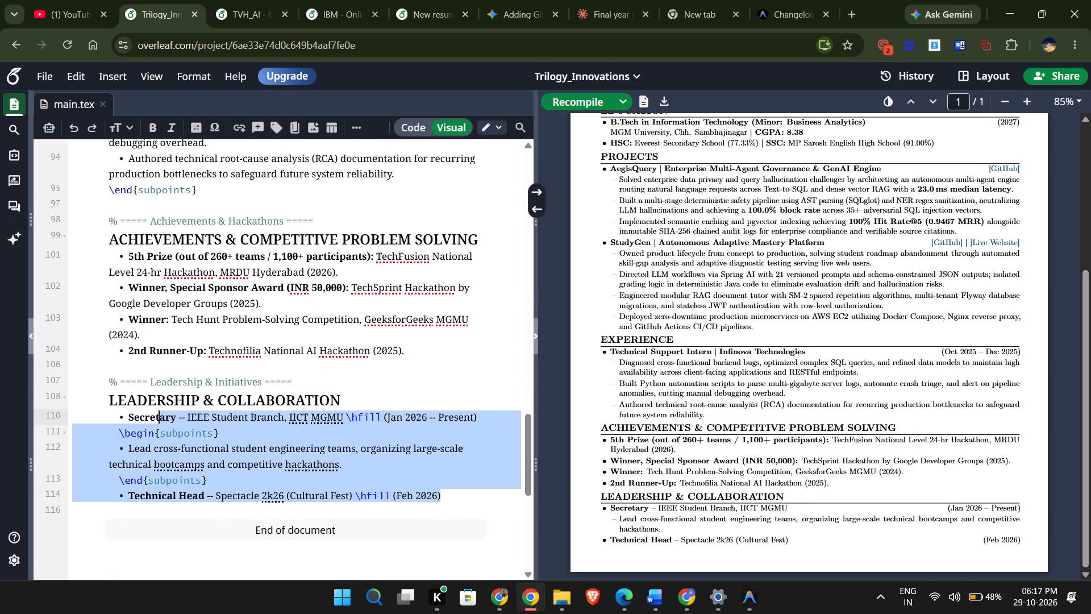
drag(157, 424, 98, 401)
key(ctrl+c)
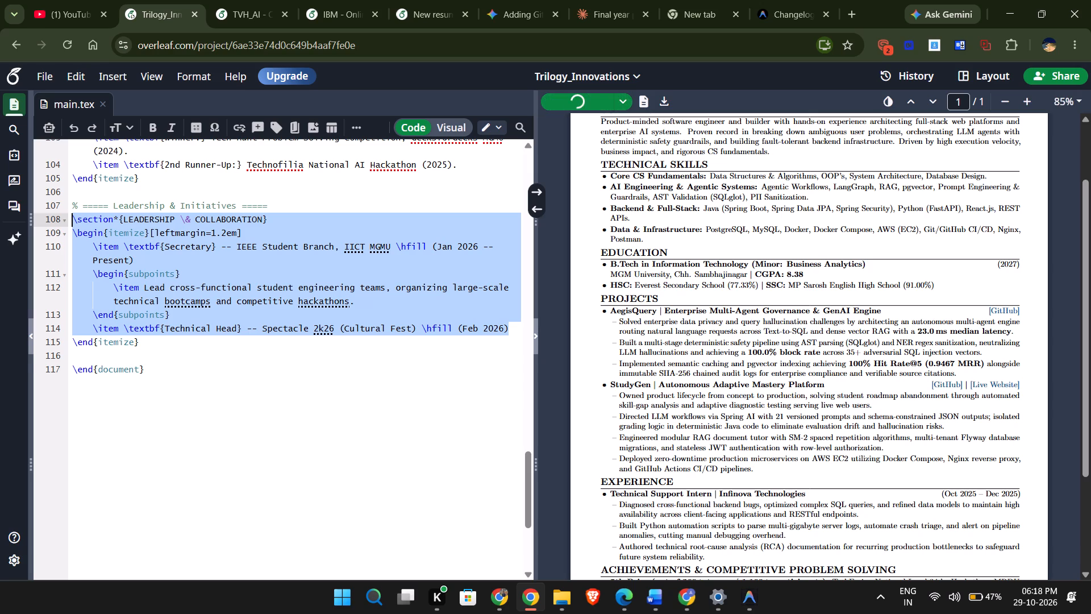
Replace the whole Leadership & Collaboration block, from \section* through its closing \end{itemize}, with Gemini's snippet.
click(168, 350)
drag(162, 344, 68, 220)
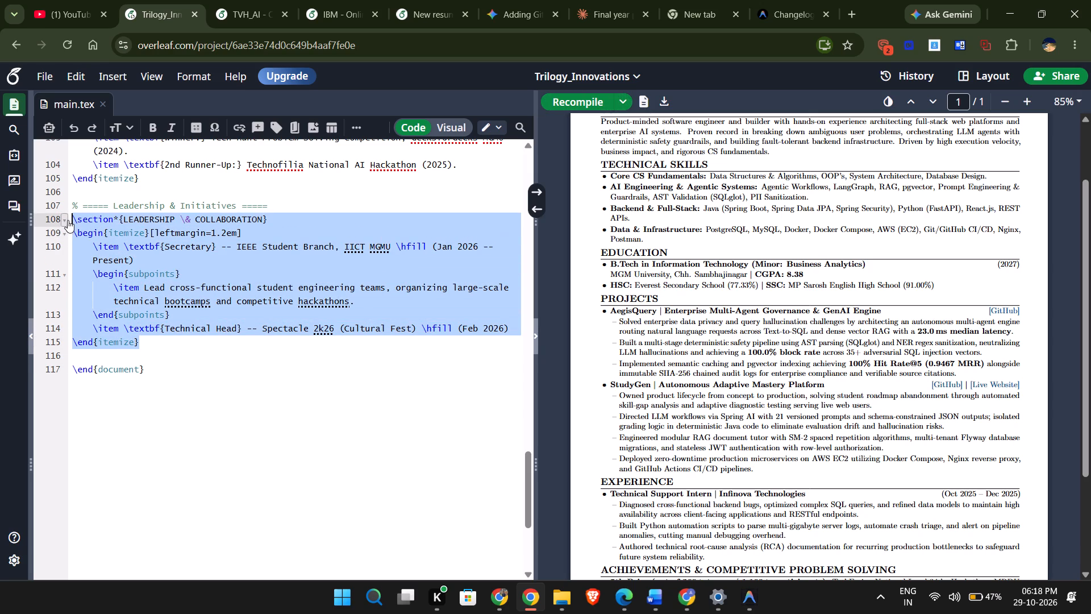
key(ctrl+v)
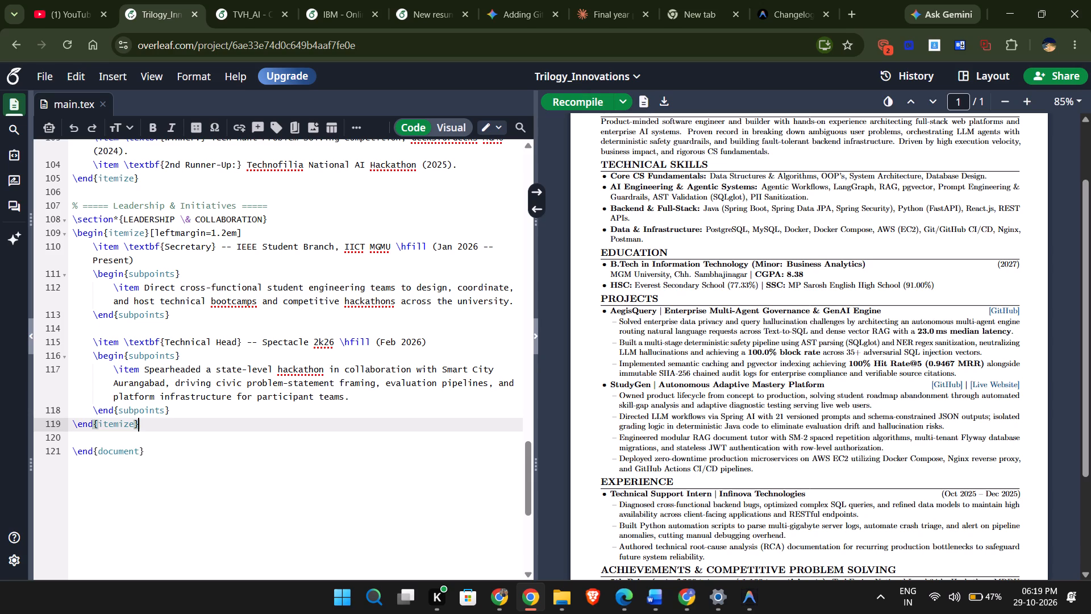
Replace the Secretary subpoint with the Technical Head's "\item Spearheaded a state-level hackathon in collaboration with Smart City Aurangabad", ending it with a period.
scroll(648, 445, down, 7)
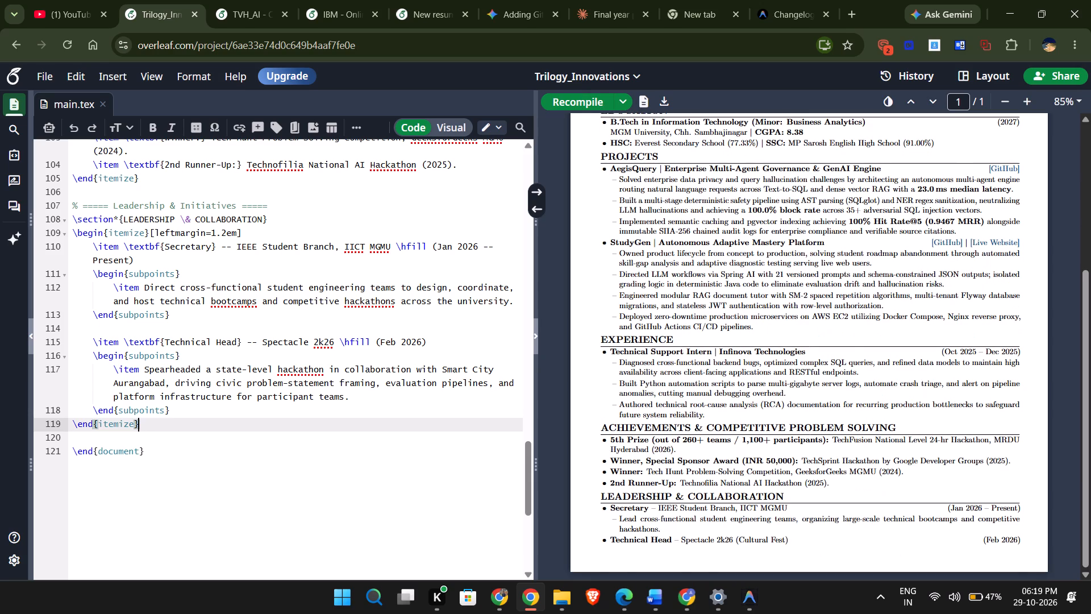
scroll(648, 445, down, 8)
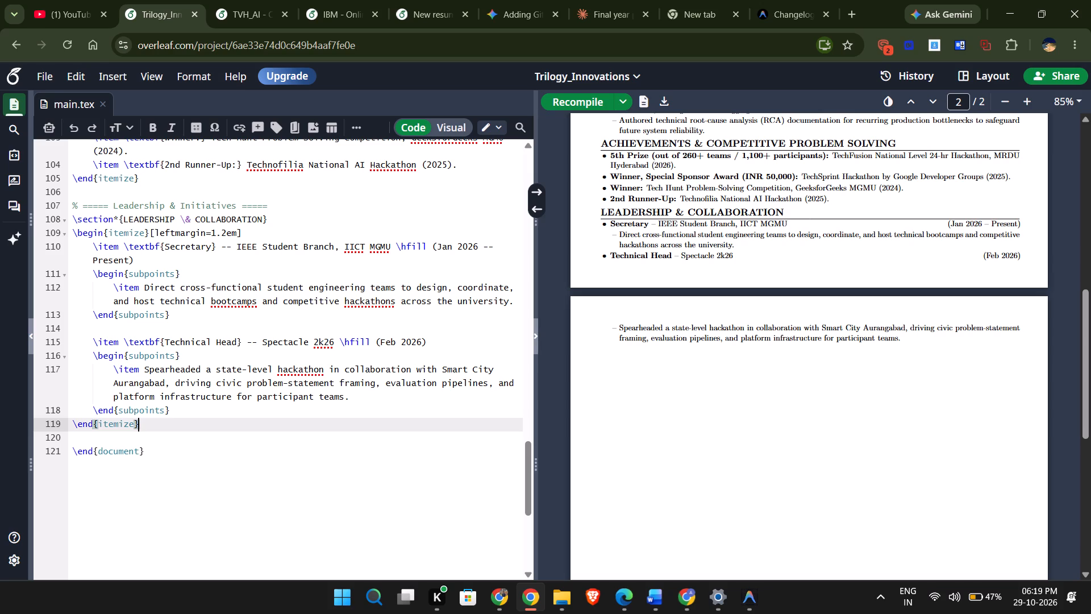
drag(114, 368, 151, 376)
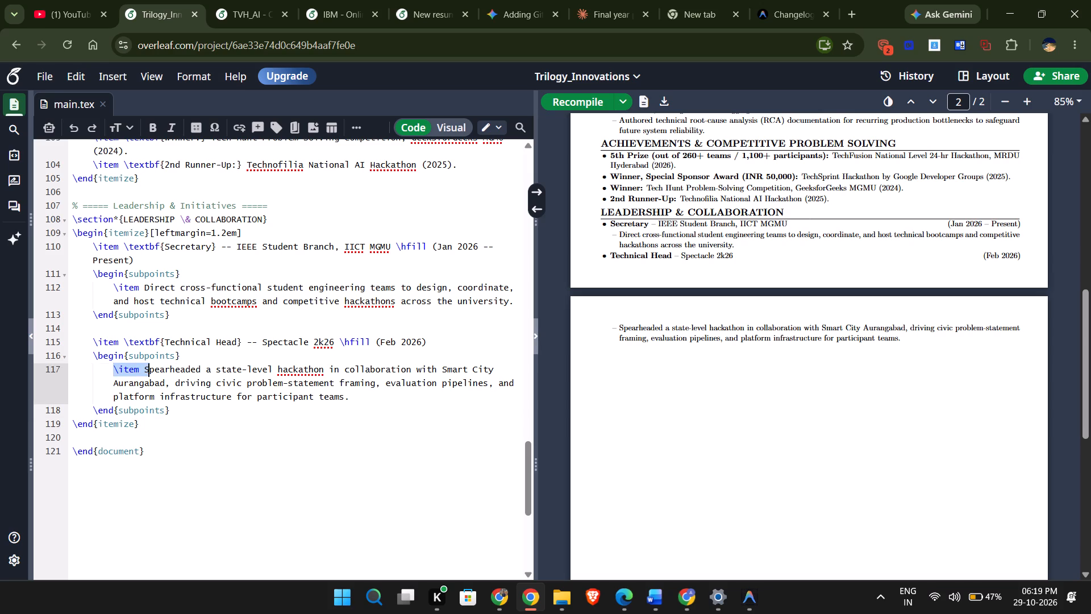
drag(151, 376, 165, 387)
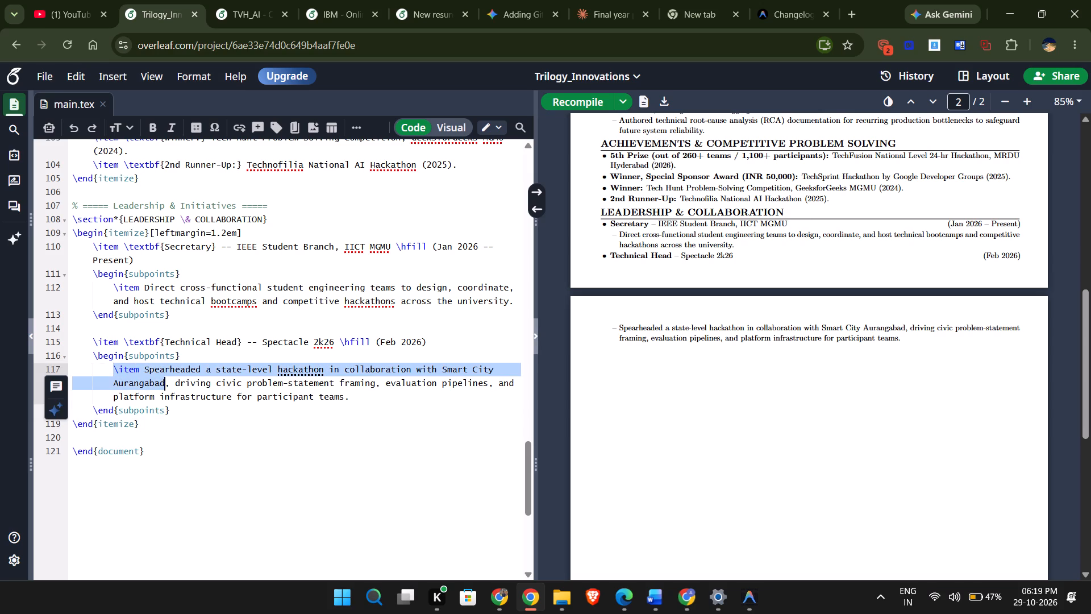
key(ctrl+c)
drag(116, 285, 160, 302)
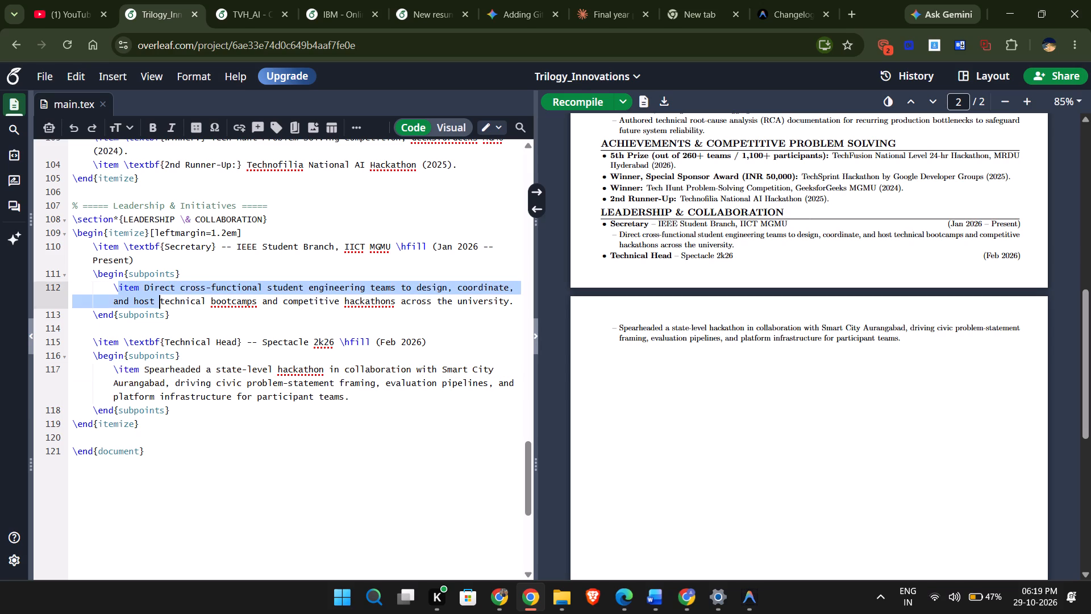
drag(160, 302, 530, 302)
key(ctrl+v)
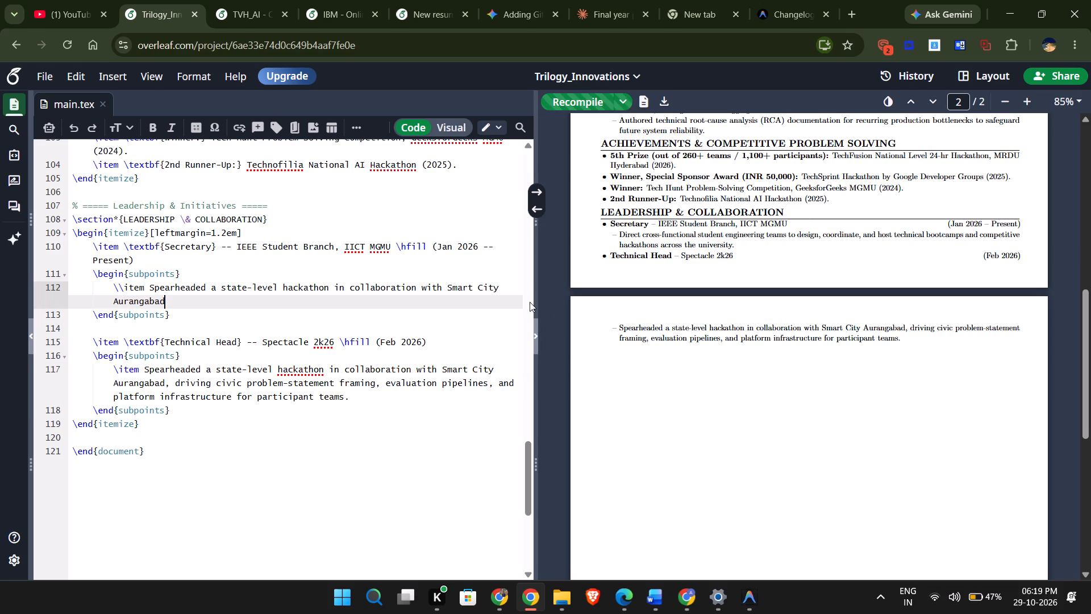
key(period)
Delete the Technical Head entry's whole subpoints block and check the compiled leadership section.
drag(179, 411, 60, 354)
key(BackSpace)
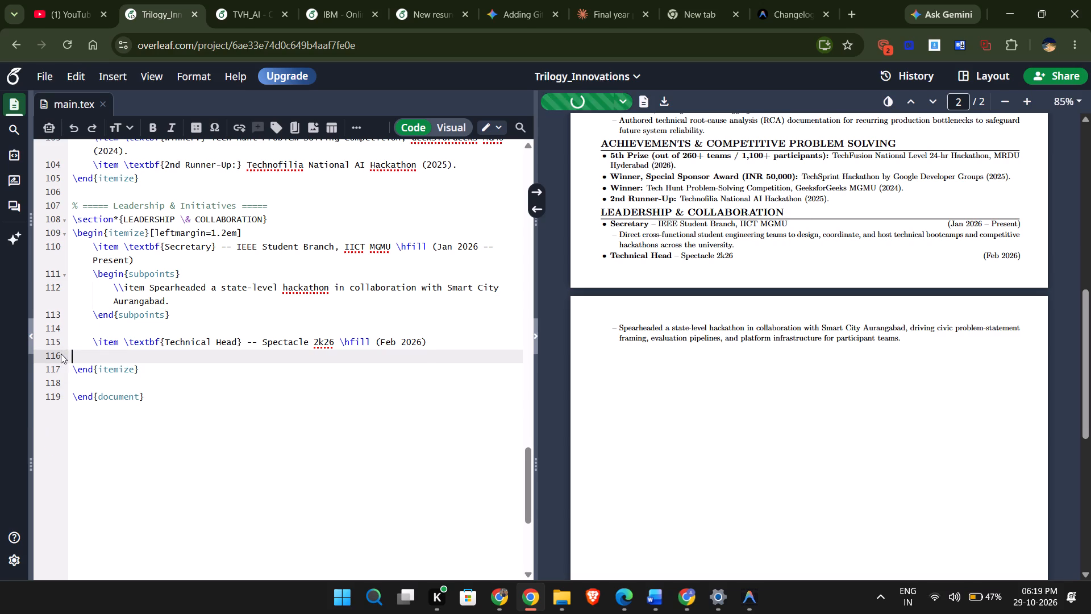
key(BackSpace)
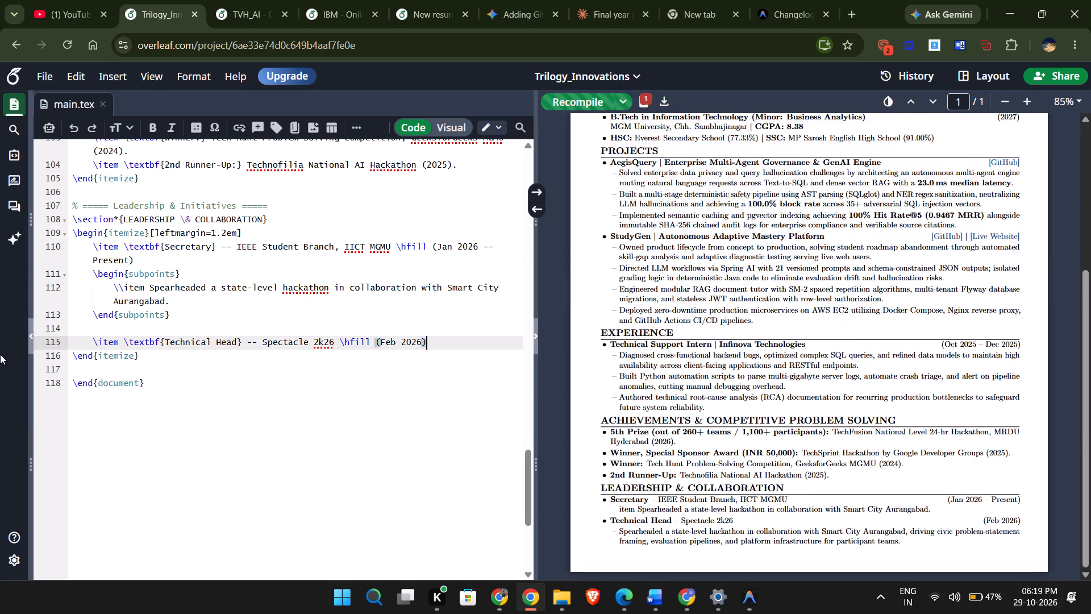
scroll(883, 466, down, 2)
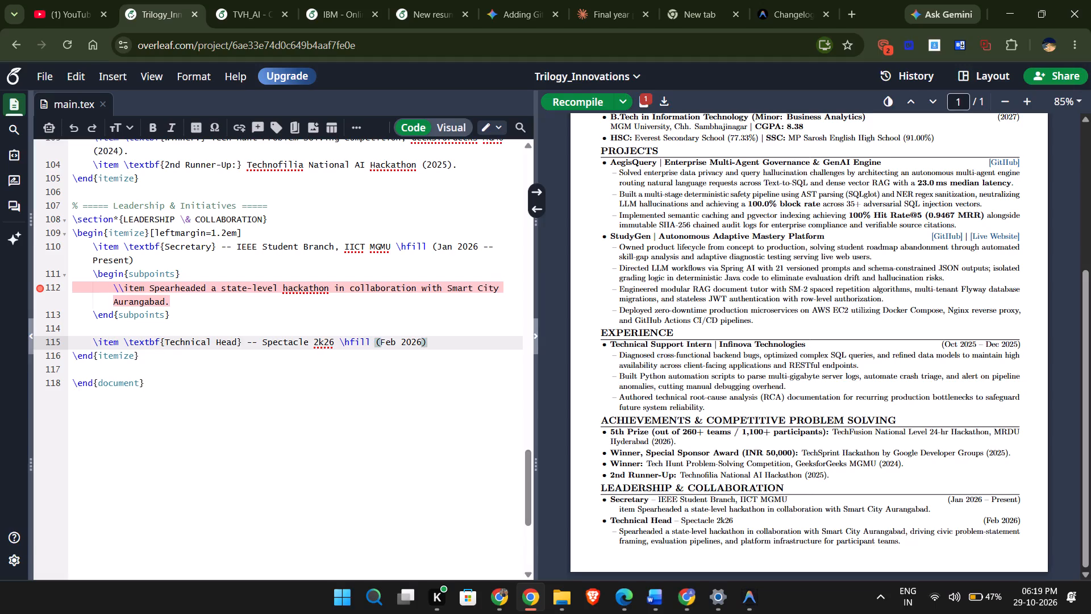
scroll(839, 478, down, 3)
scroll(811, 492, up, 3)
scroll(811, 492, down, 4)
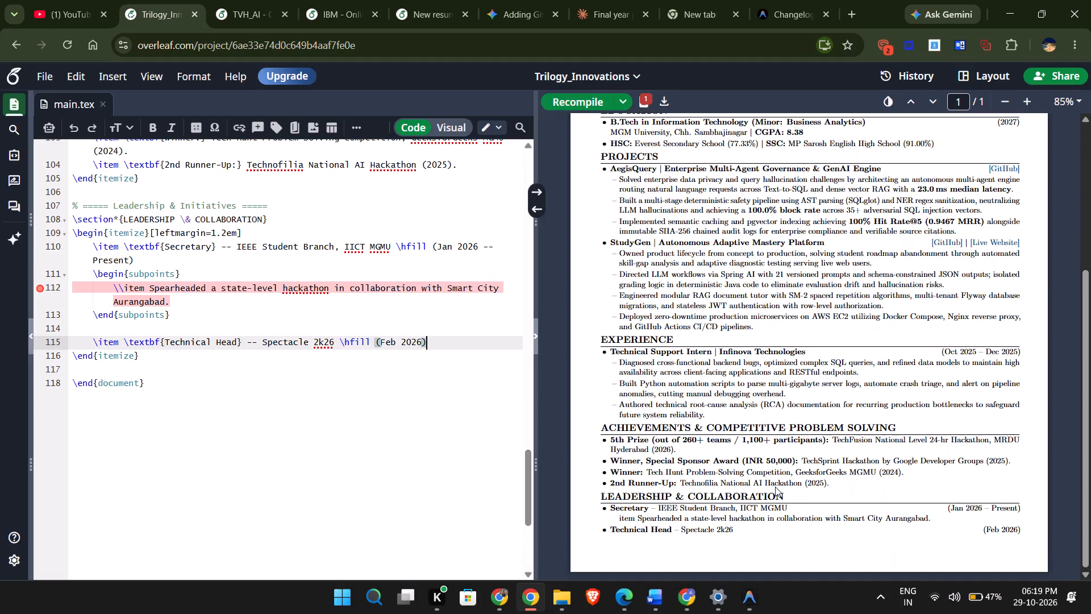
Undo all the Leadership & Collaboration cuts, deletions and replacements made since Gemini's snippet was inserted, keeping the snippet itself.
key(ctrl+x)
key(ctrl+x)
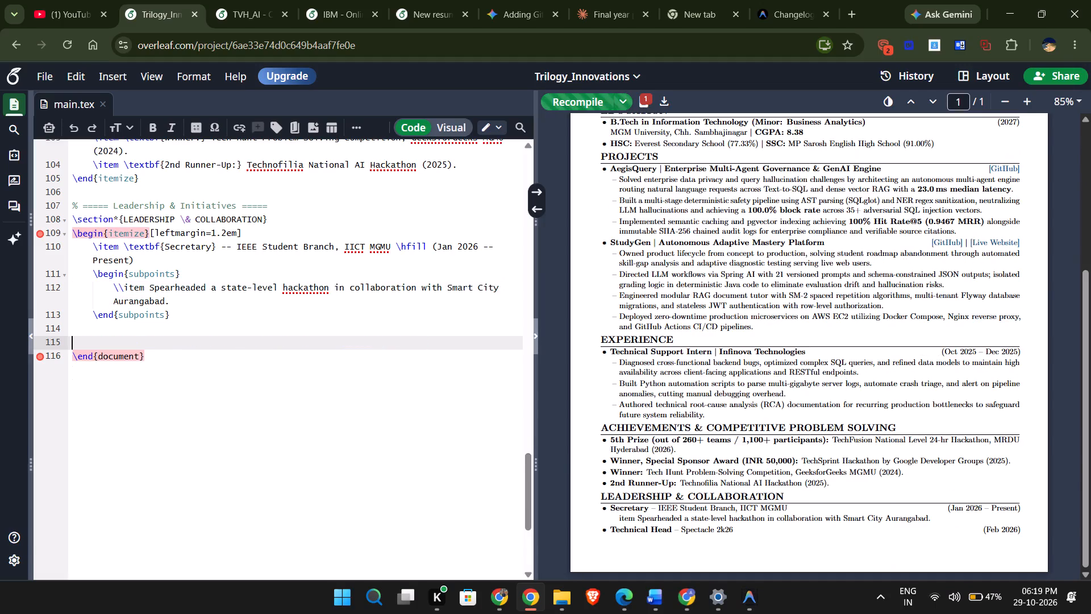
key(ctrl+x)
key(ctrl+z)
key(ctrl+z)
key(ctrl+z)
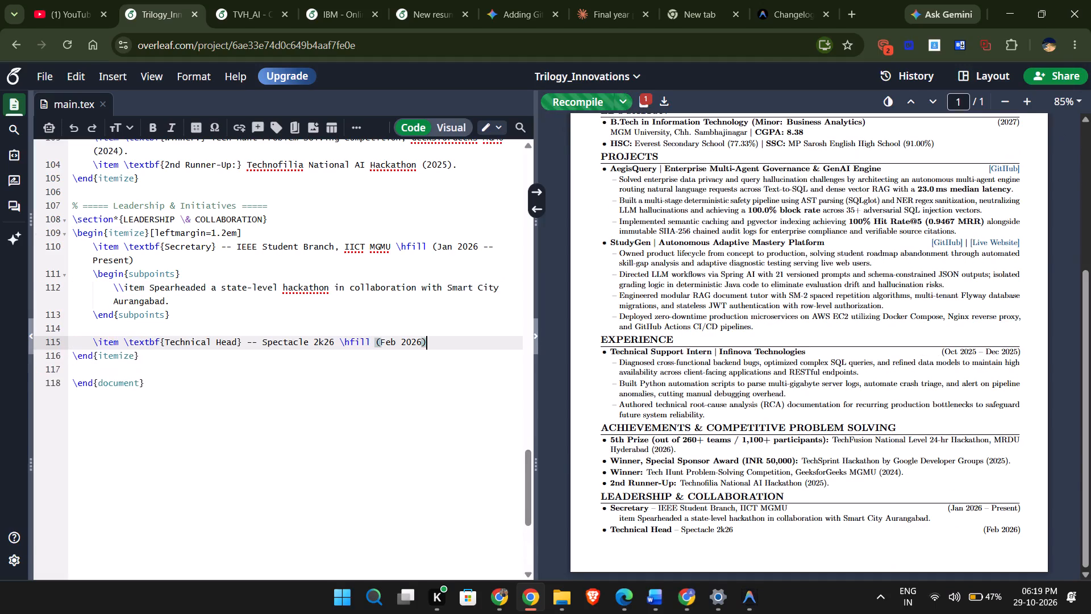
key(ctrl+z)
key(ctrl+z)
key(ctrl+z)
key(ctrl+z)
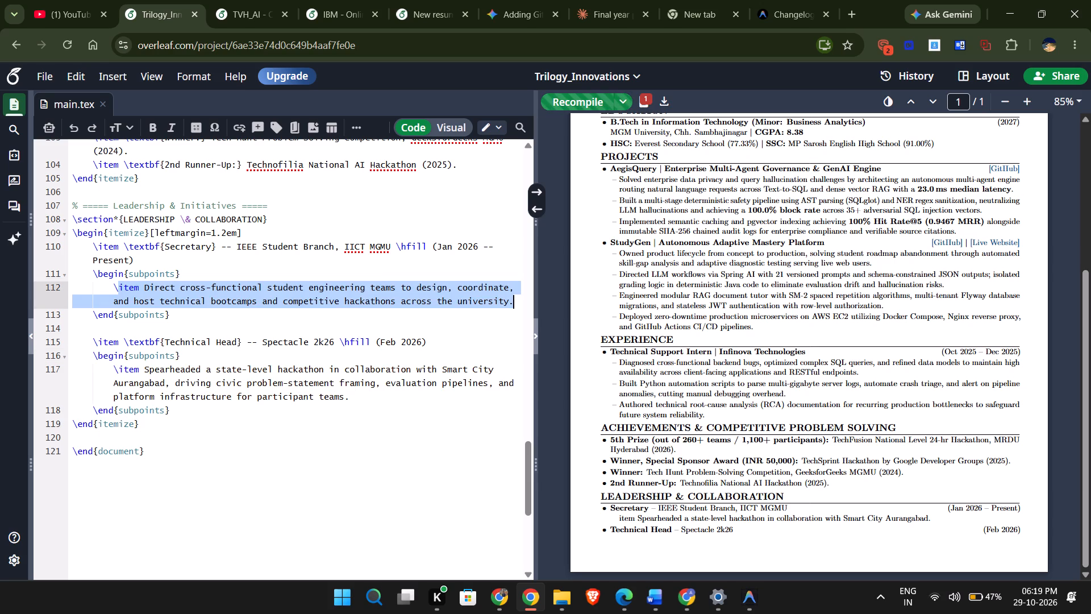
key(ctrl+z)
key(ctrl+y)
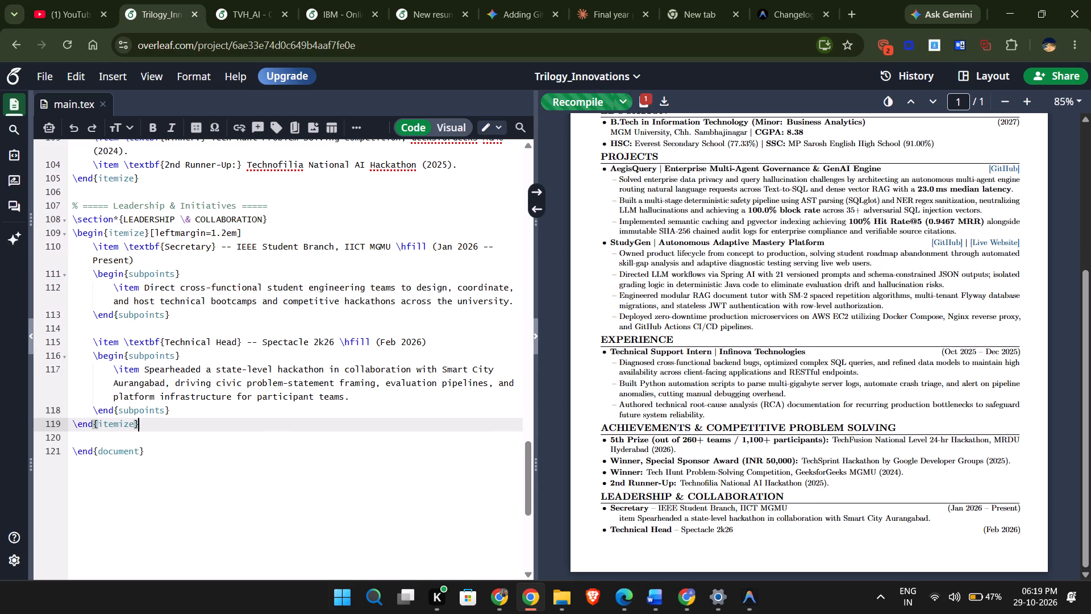
click(179, 416)
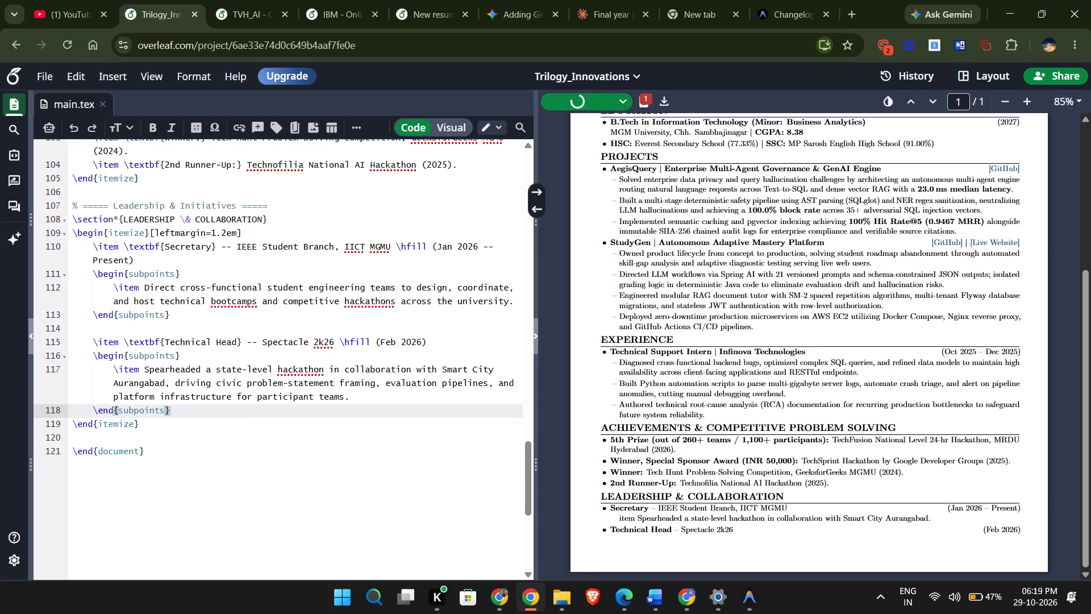
drag(113, 371, 348, 403)
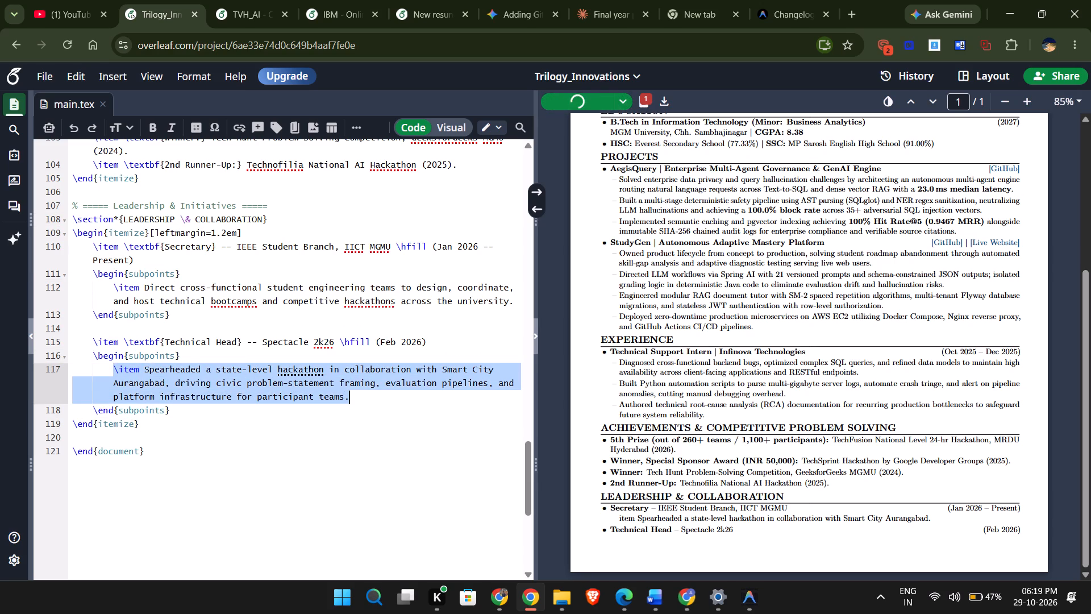
drag(348, 403, 368, 401)
key(BackSpace)
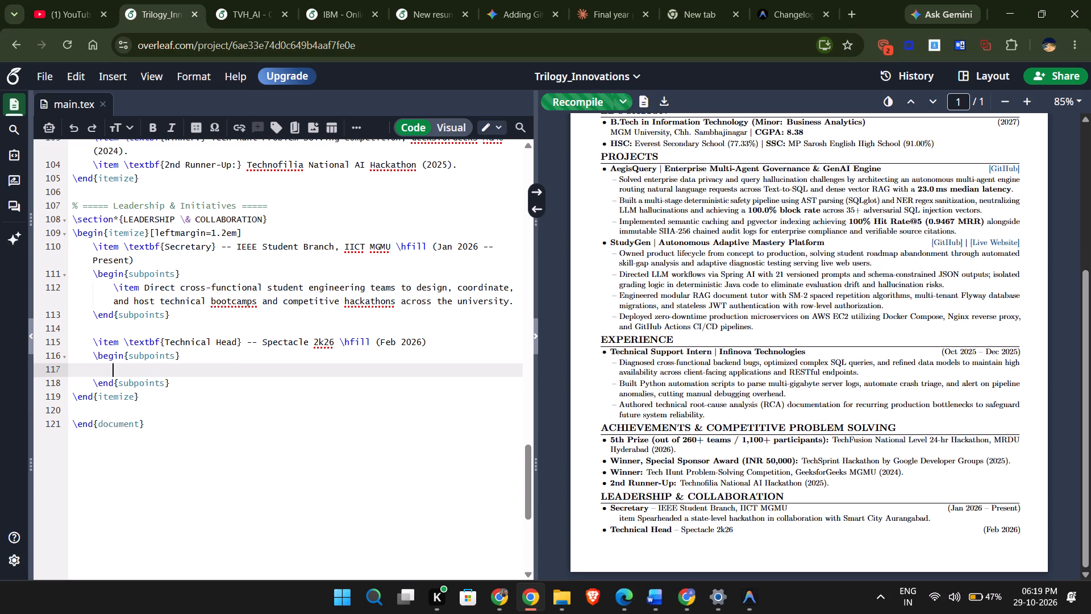
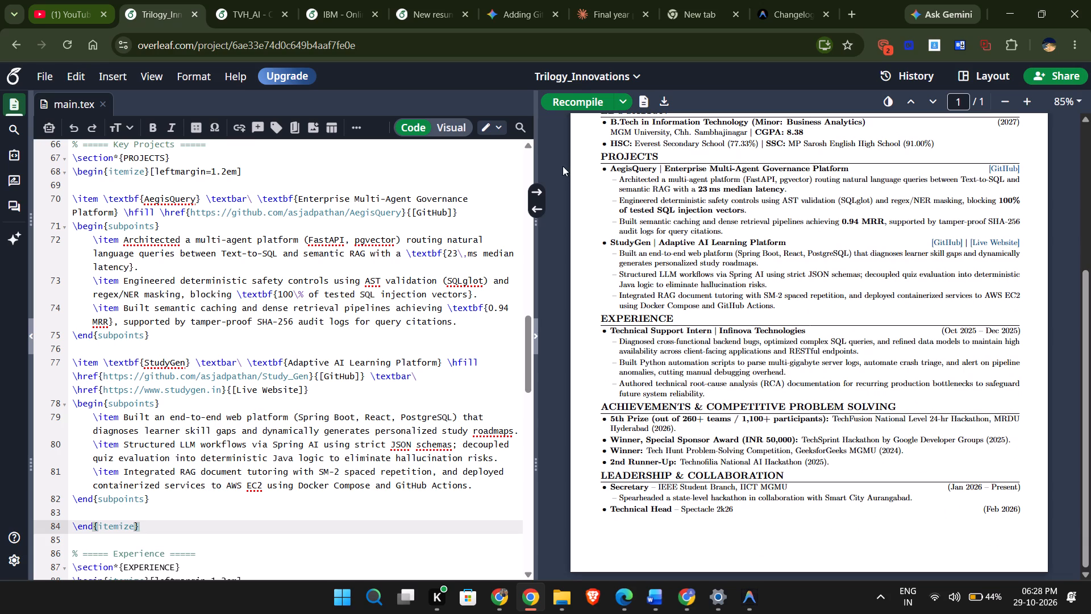
Recompile the resume to refresh its PDF preview.
click(565, 95)
scroll(689, 301, up, 1)
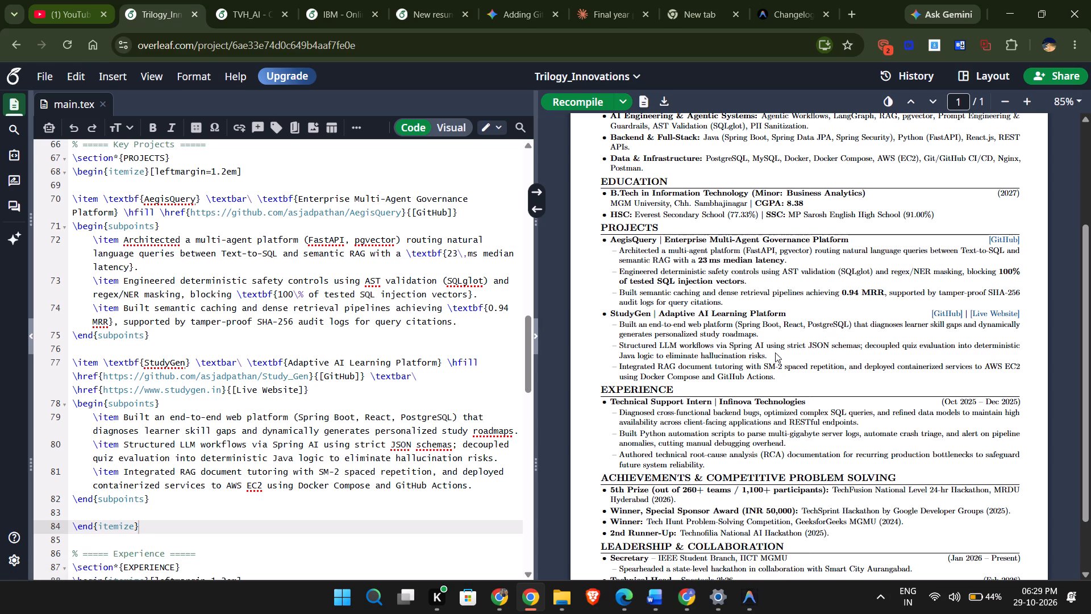
In StudyGen's first bullet, replace "study roadmaps" with "structured paths" so it ends "dynamically generates personalized structured paths.".
scroll(272, 360, down, 2)
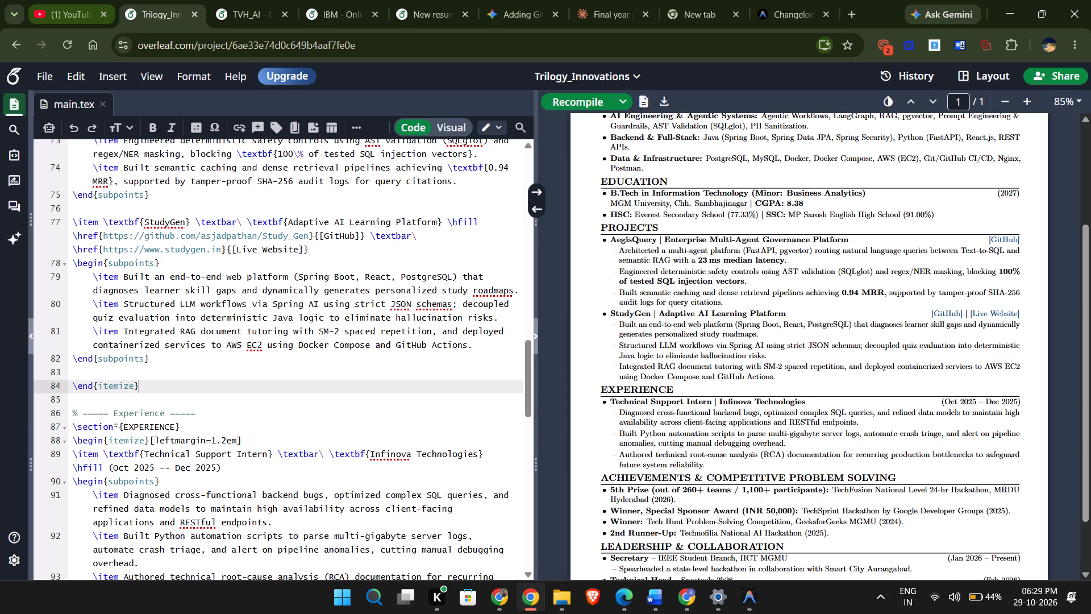
drag(440, 285, 517, 293)
key(BackSpace)
text(strucuter)
key(BackSpace)
key(BackSpace)
text(re)
key(BackSpace)
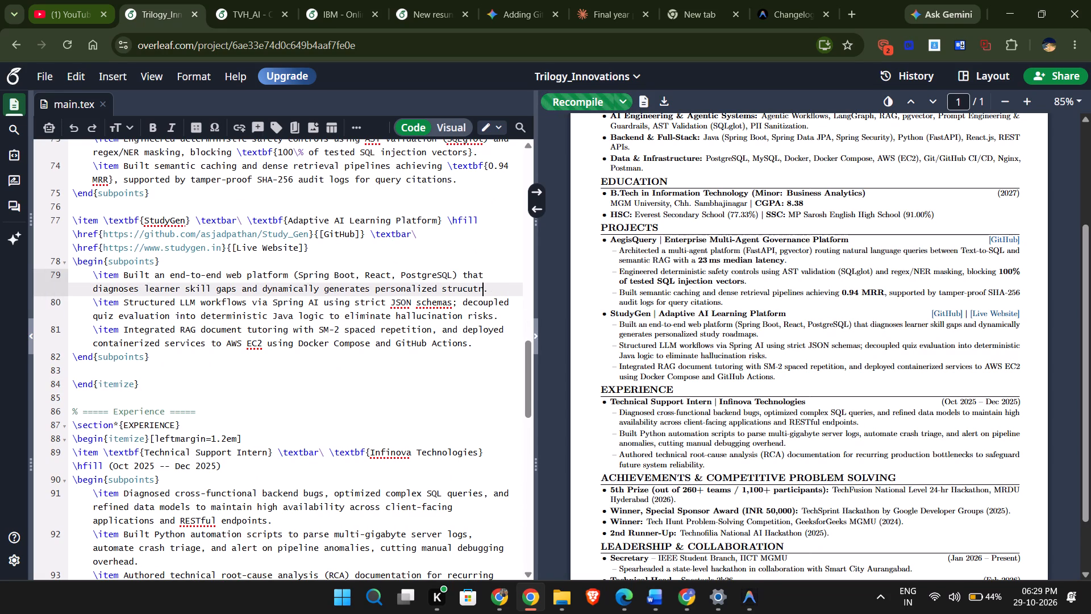
key(BackSpace)
key(BackSpace)
key(BackSpace)
text(ture)
text(d pathhs)
key(BackSpace)
key(BackSpace)
key(s)
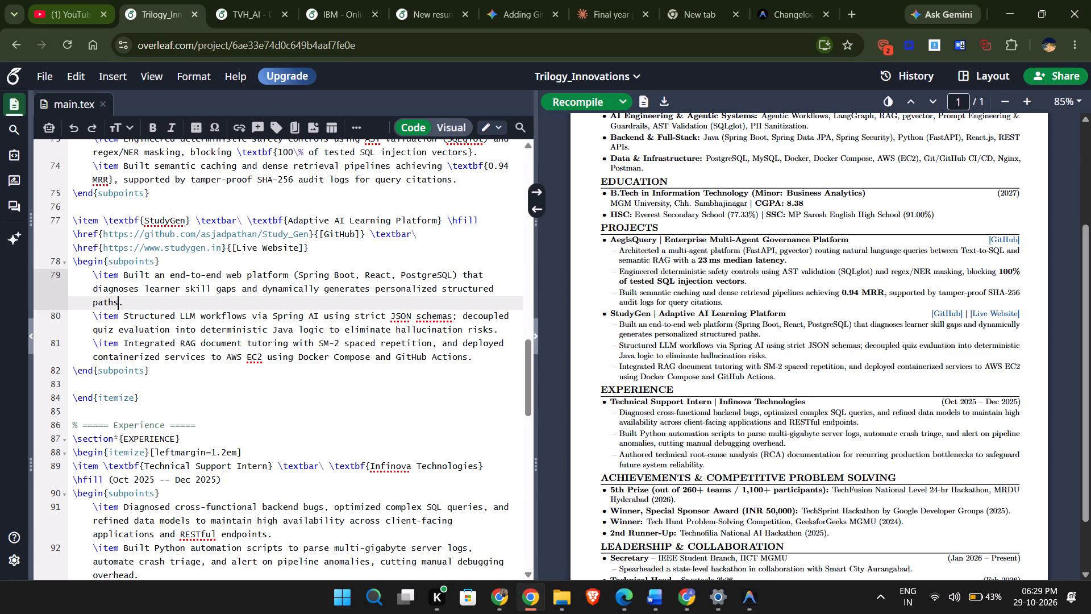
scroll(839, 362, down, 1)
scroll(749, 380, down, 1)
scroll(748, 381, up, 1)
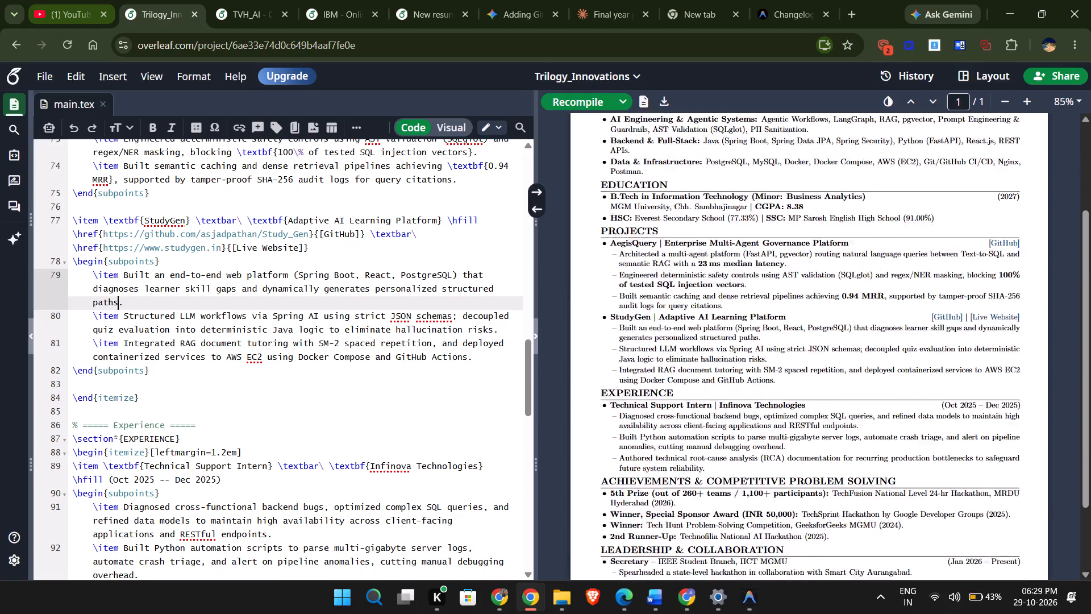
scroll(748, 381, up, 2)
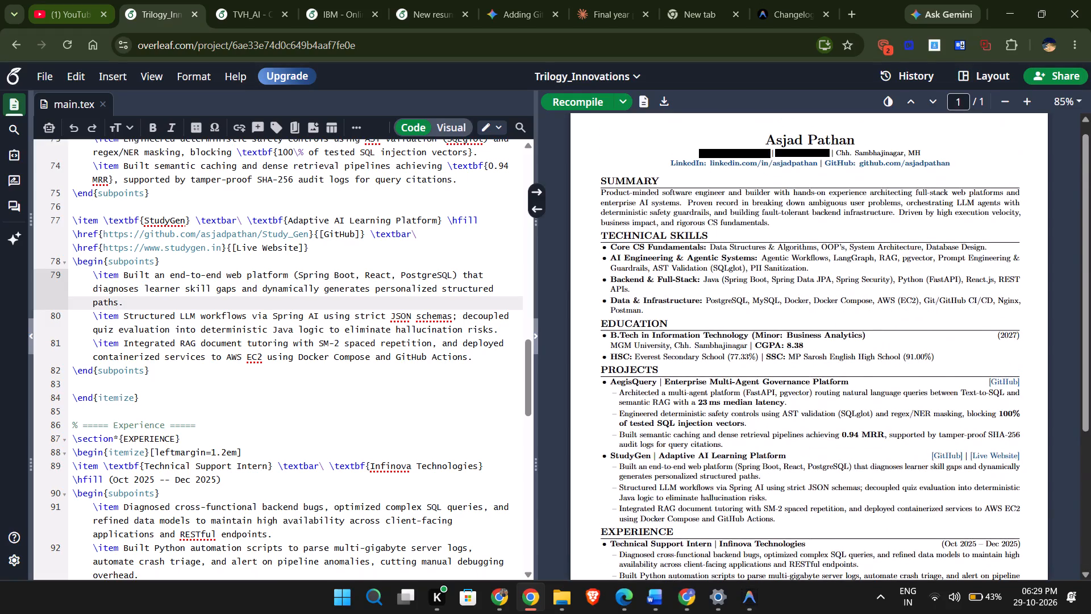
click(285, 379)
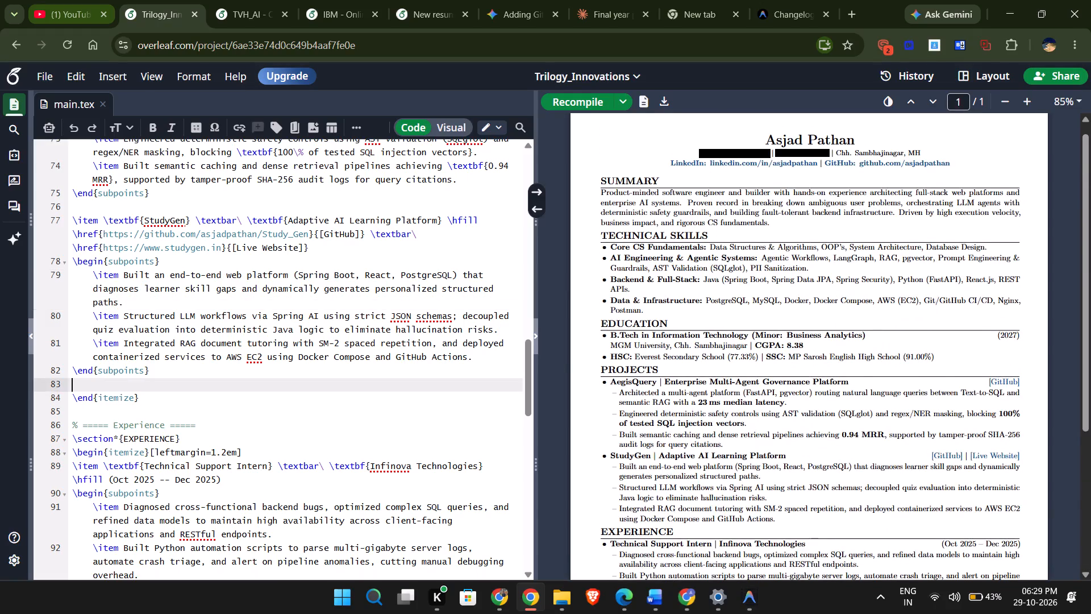
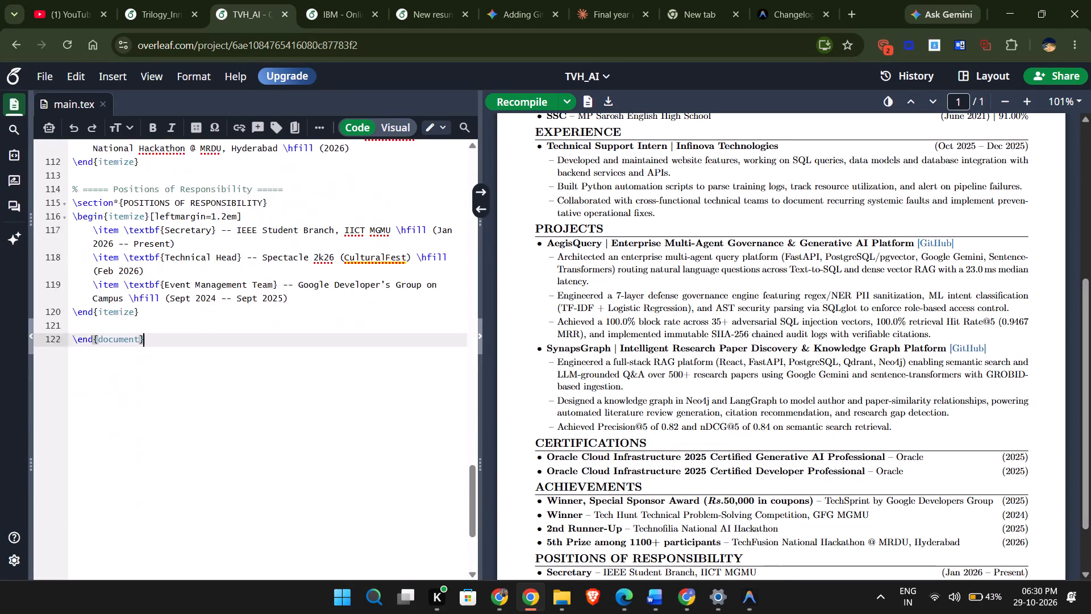
Select the Event Management Team entry under Positions of Responsibility in the TVH_AI resume source.
drag(98, 255, 257, 268)
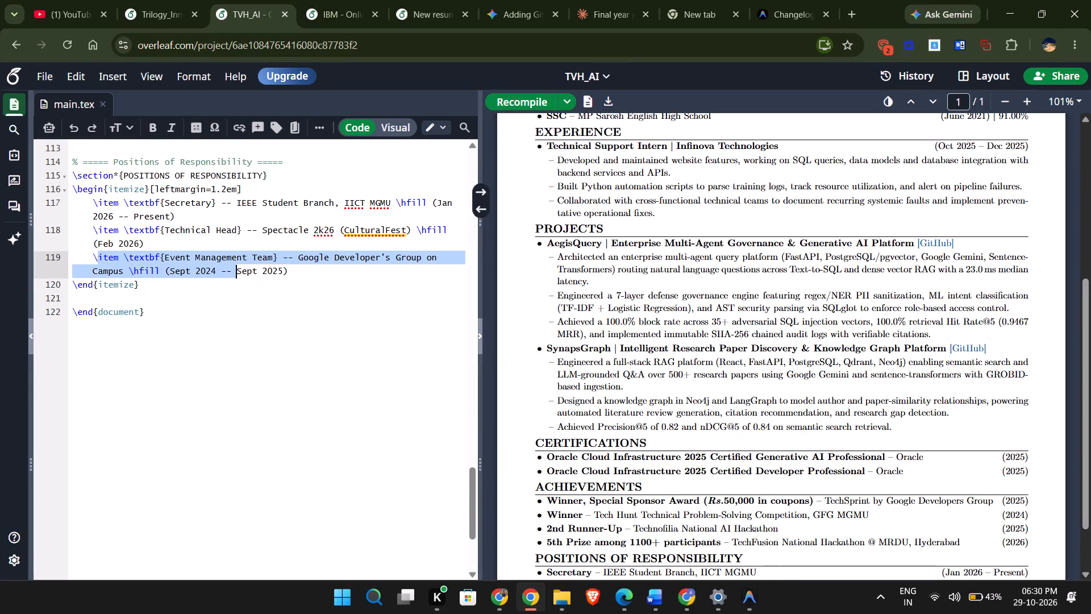
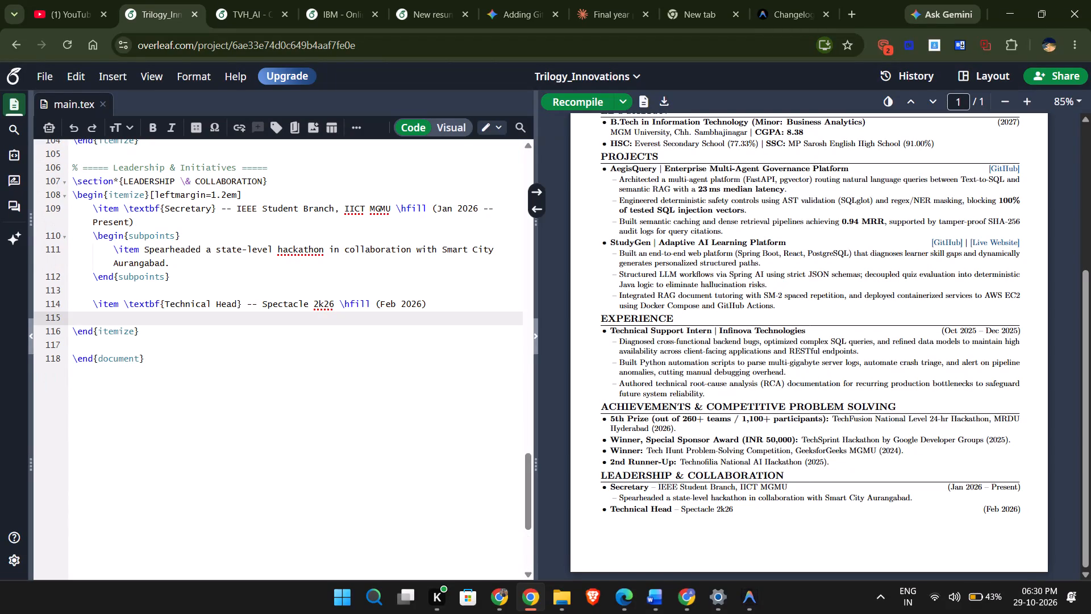
Add the copied Event Management Team entry, Google Developer's Group on Campus (Sept 2024 -- Sept 2025), as an \item below Technical Head in Leadership & Collaboration.
key(Tab)
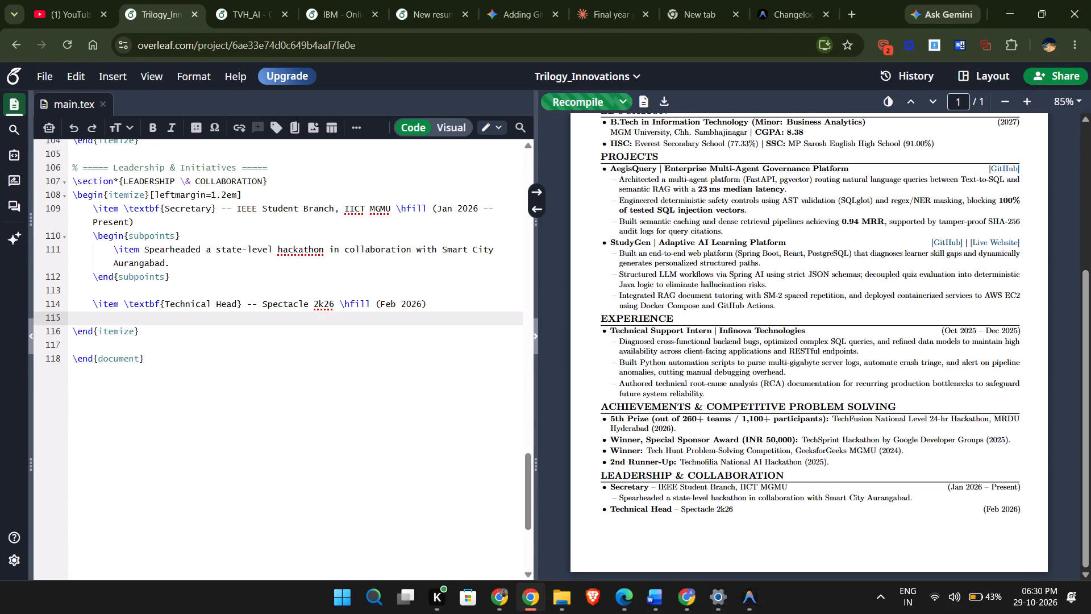
key(ctrl+v)
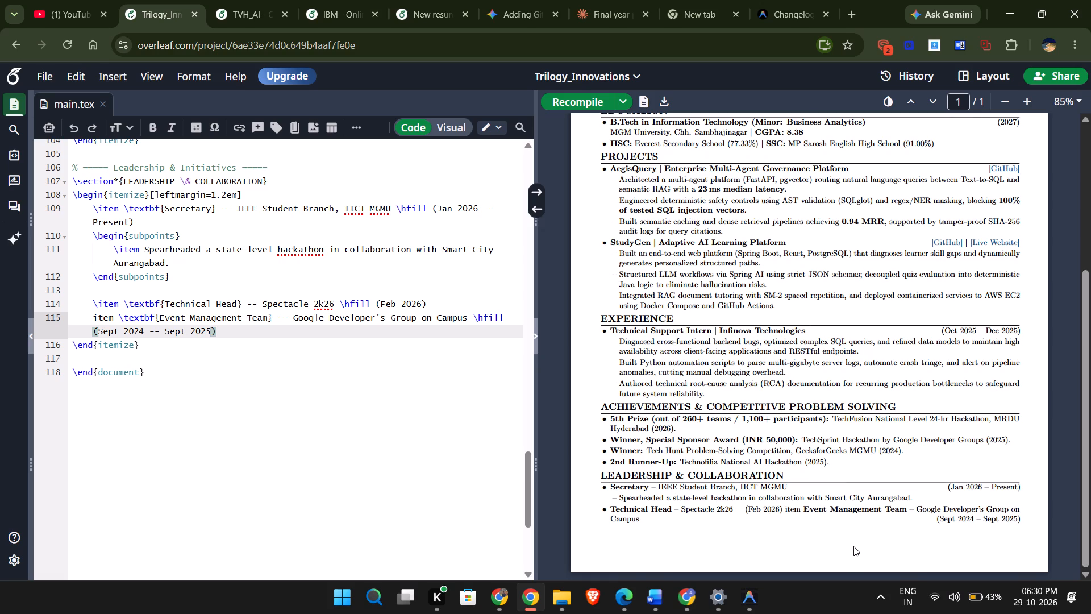
click(93, 317)
key(shift+bar)
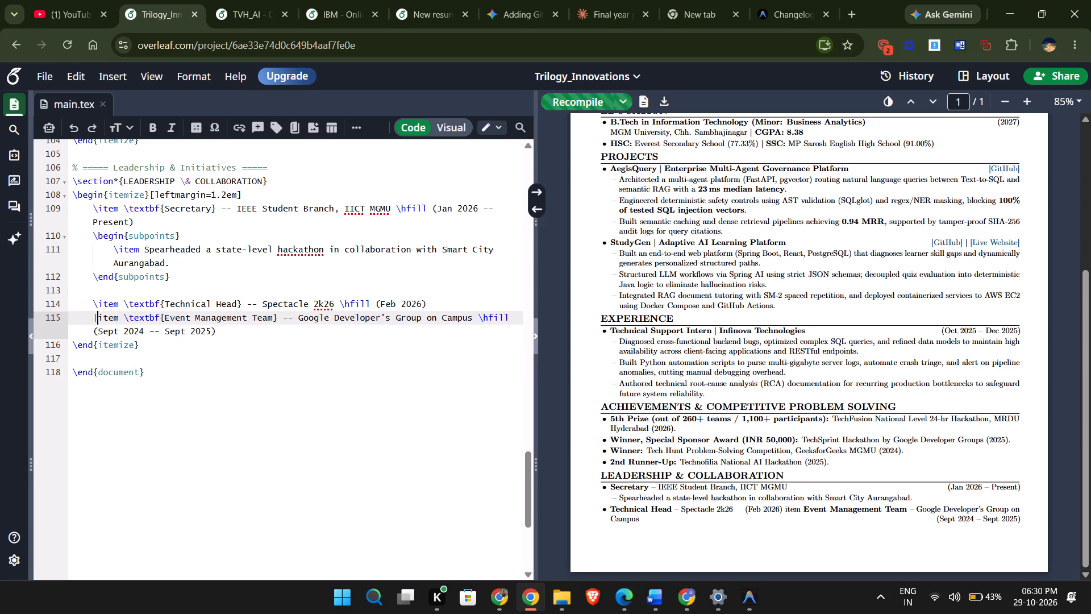
key(BackSpace)
key(backslash)
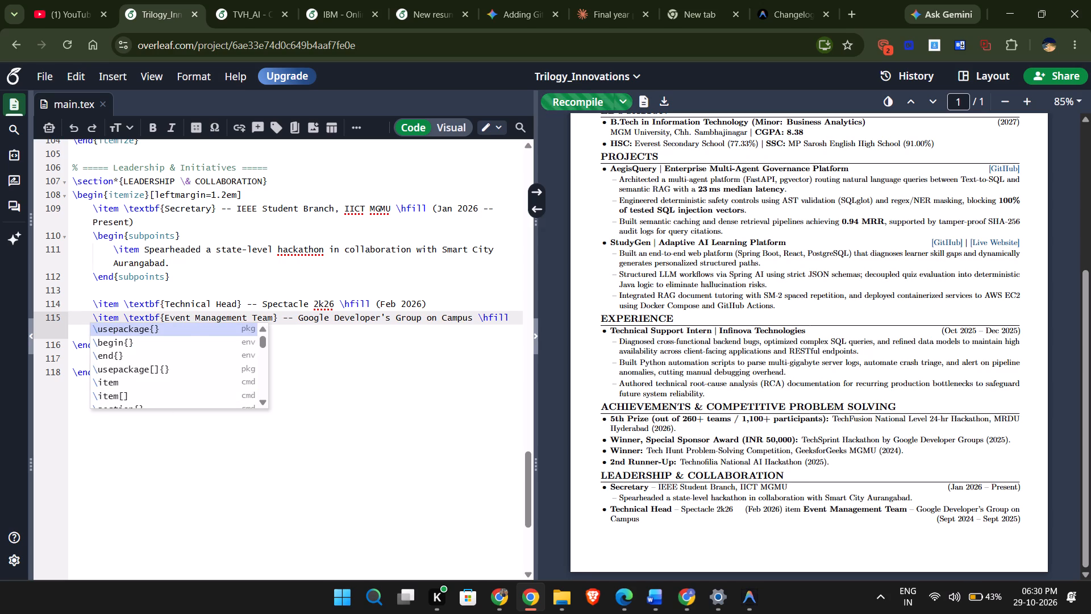
click(340, 455)
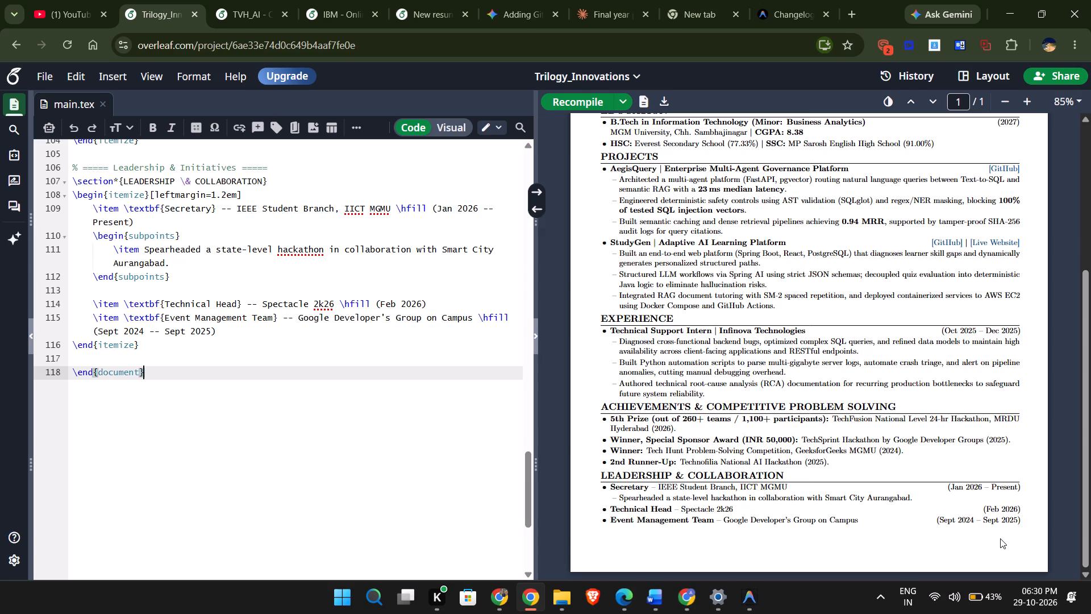
Review the compiled Trilogy_Innovations resume's content and page fit, from the Leadership & Collaboration section up to the header.
scroll(1000, 538, up, 1)
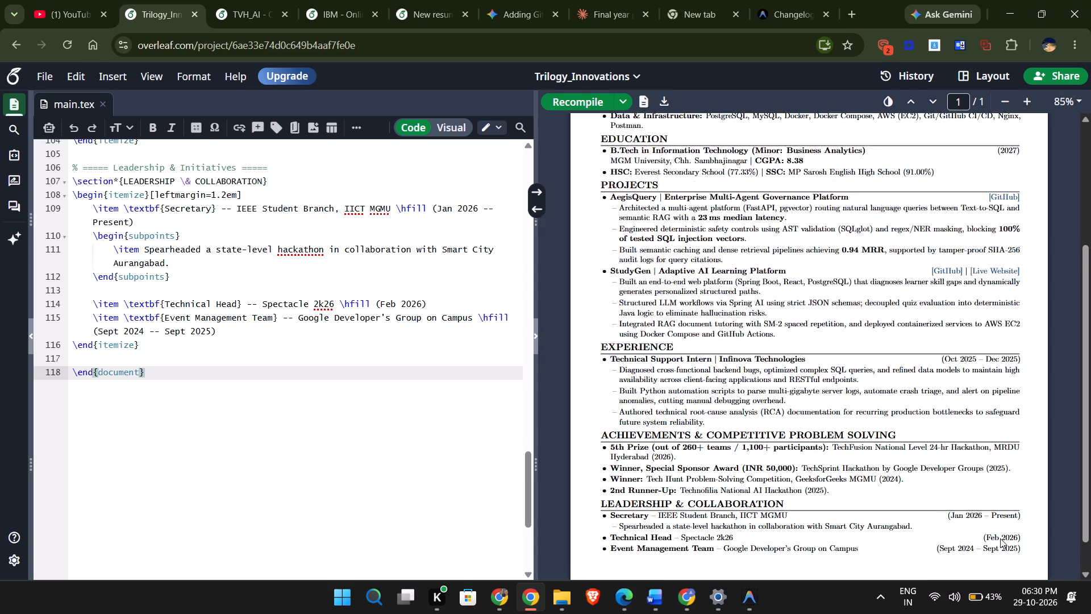
scroll(871, 500, up, 1)
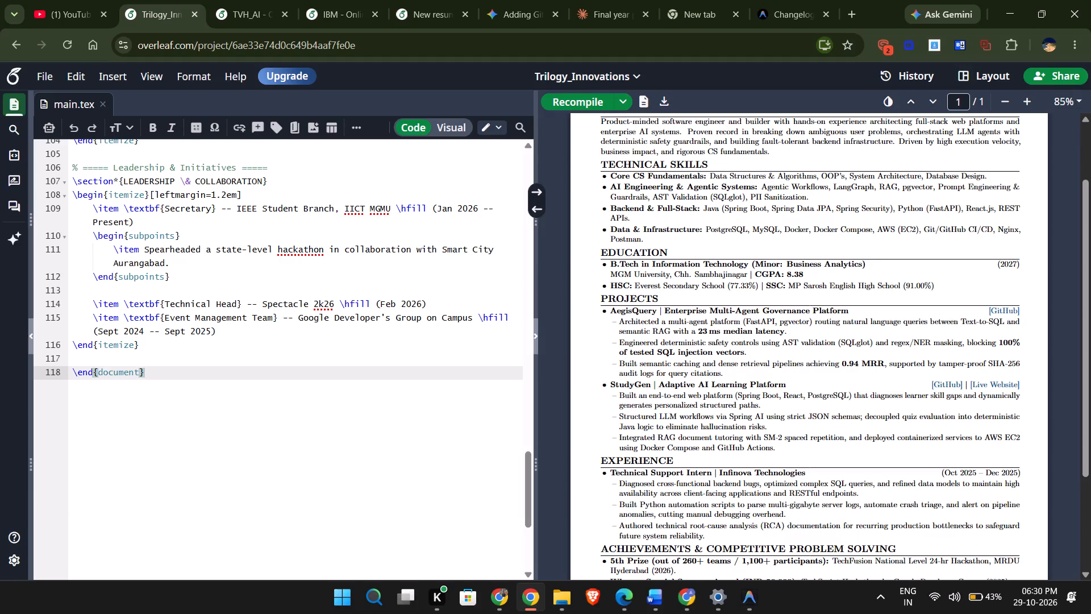
scroll(374, 356, down, 2)
scroll(777, 407, down, 2)
scroll(172, 327, up, 1)
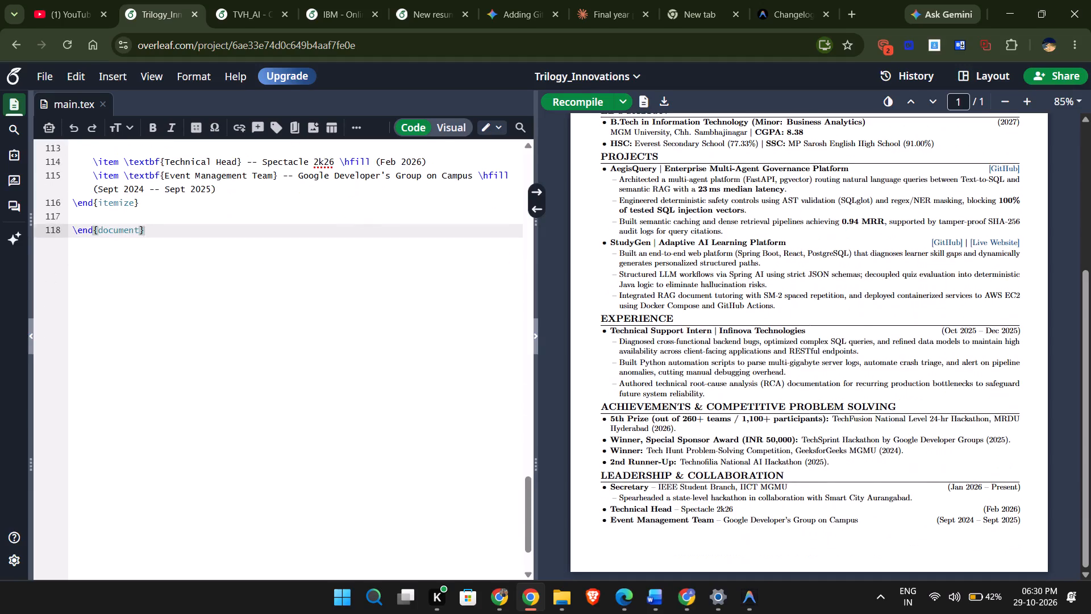
scroll(172, 327, up, 2)
scroll(900, 364, up, 5)
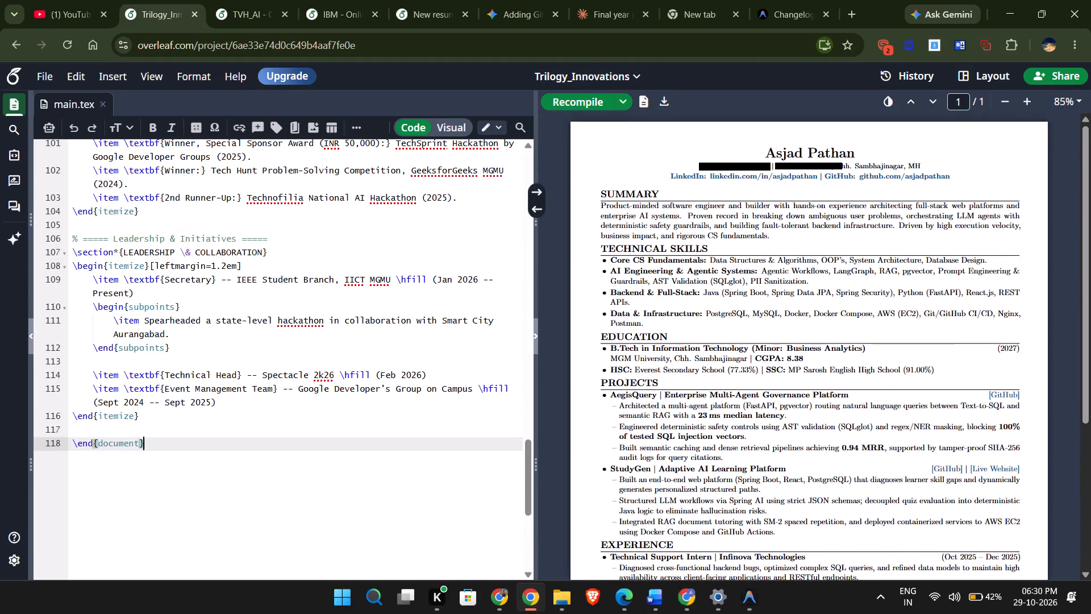
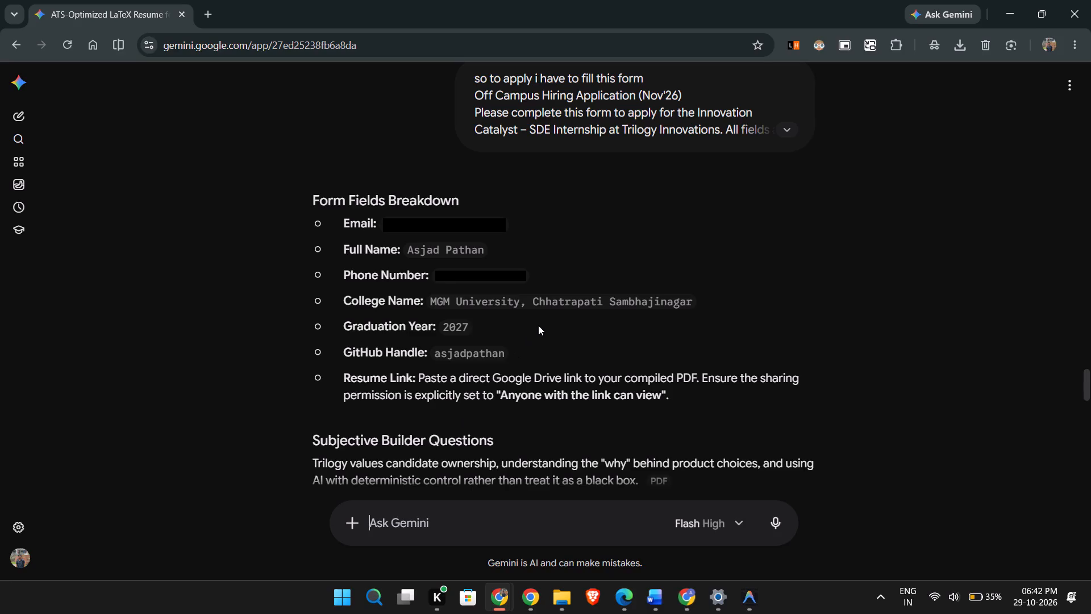
Open Google Drive and upload the Trilogy_Innovations PDF from the Downloads folder into the Resume folder in My Drive.
click(209, 19)
text(dri)
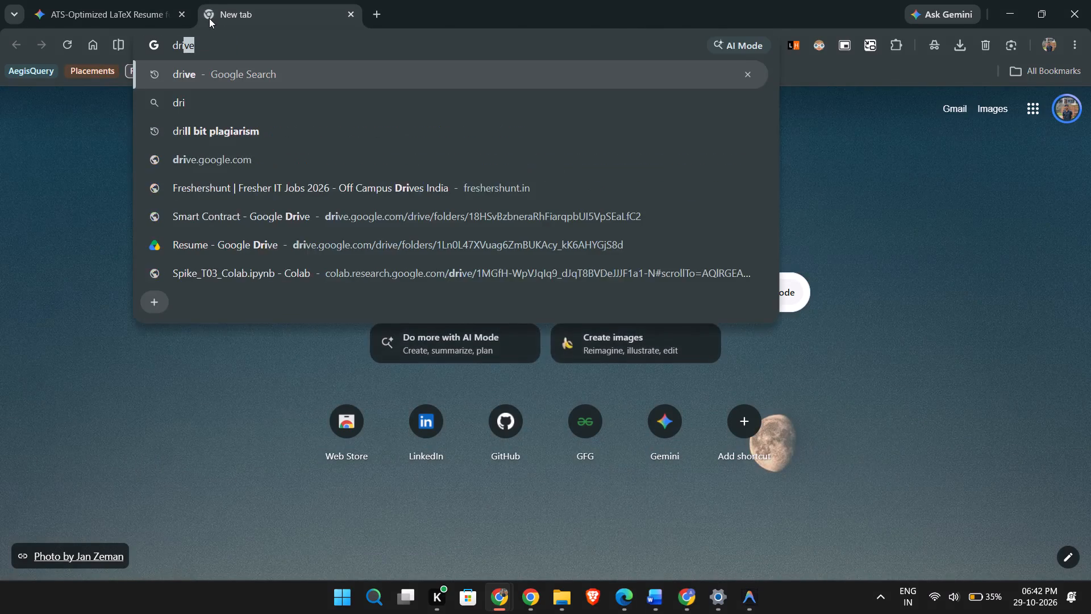
key(Return)
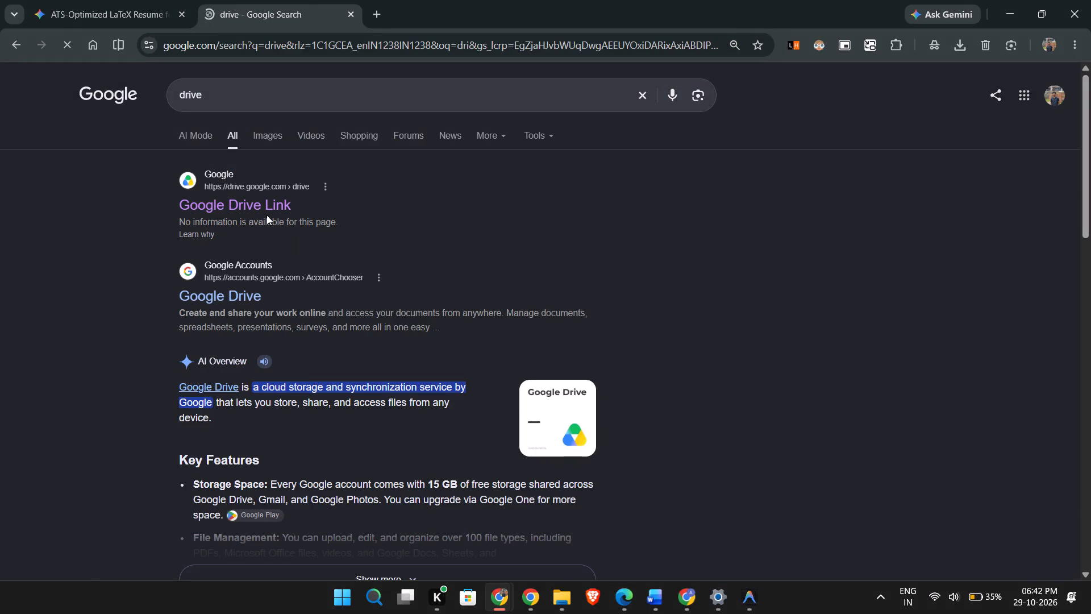
click(266, 215)
click(264, 211)
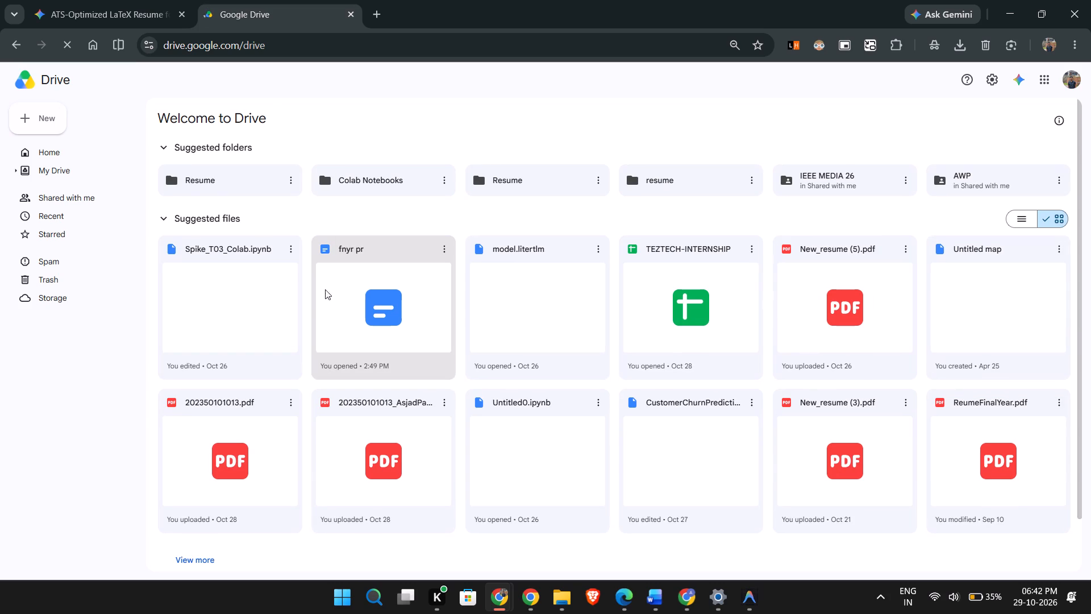
click(247, 179)
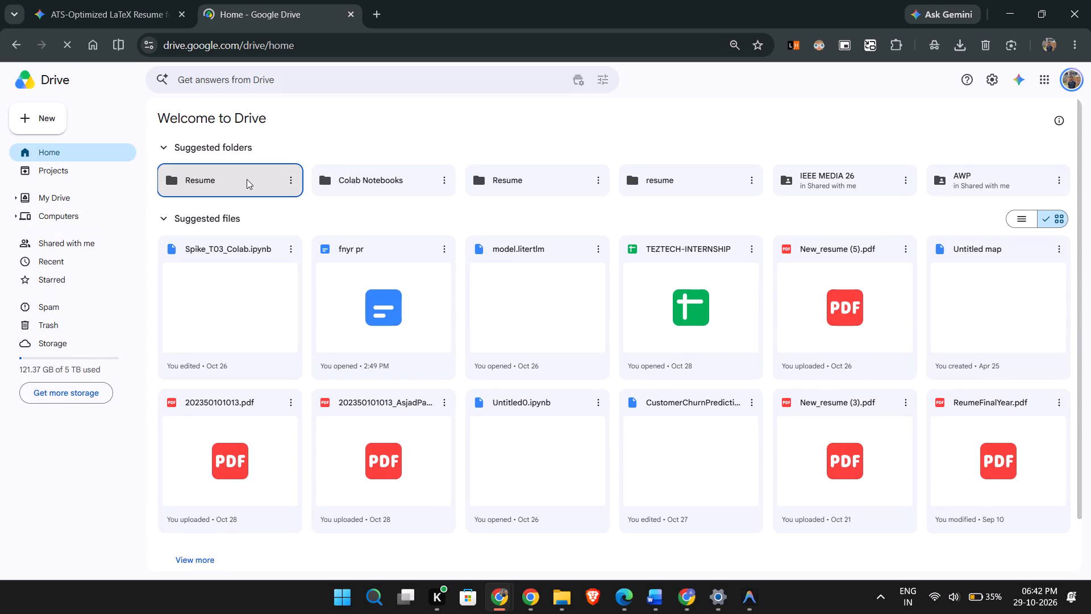
double_click(244, 187)
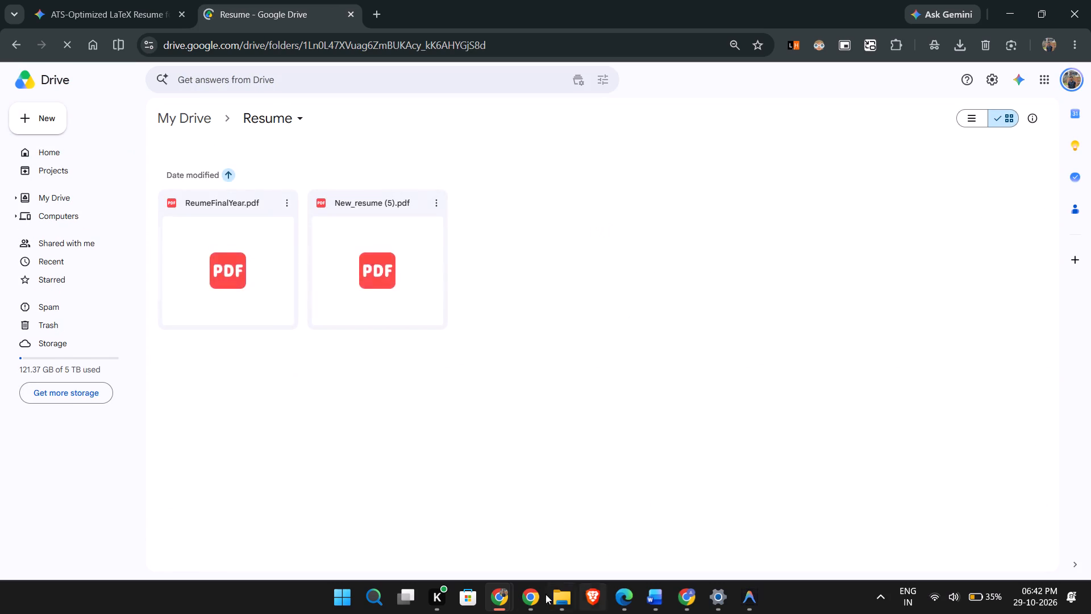
click(552, 610)
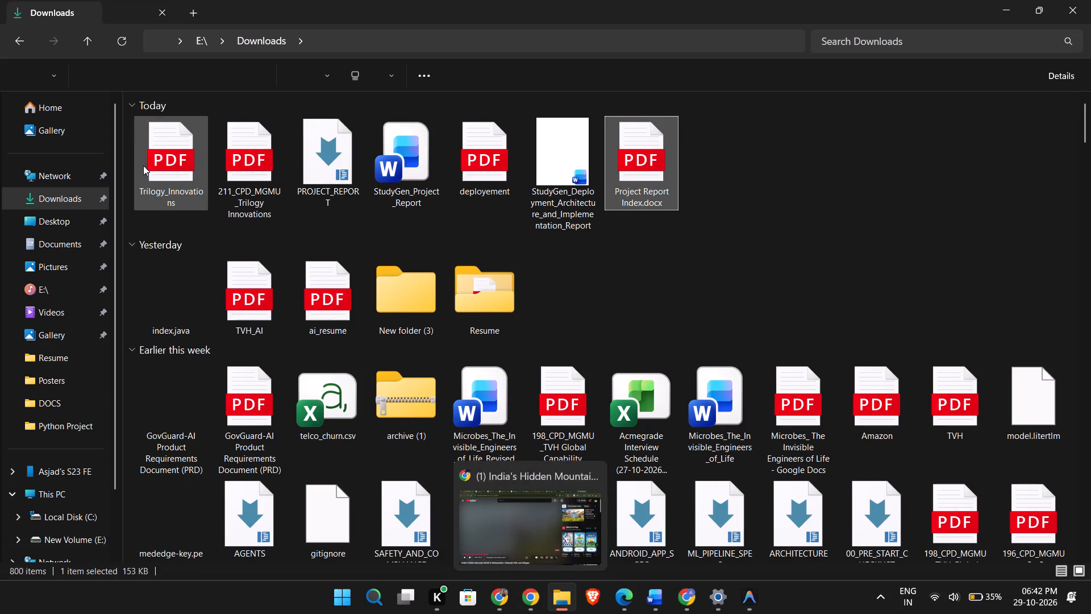
drag(156, 149, 600, 330)
key(alt+Tab)
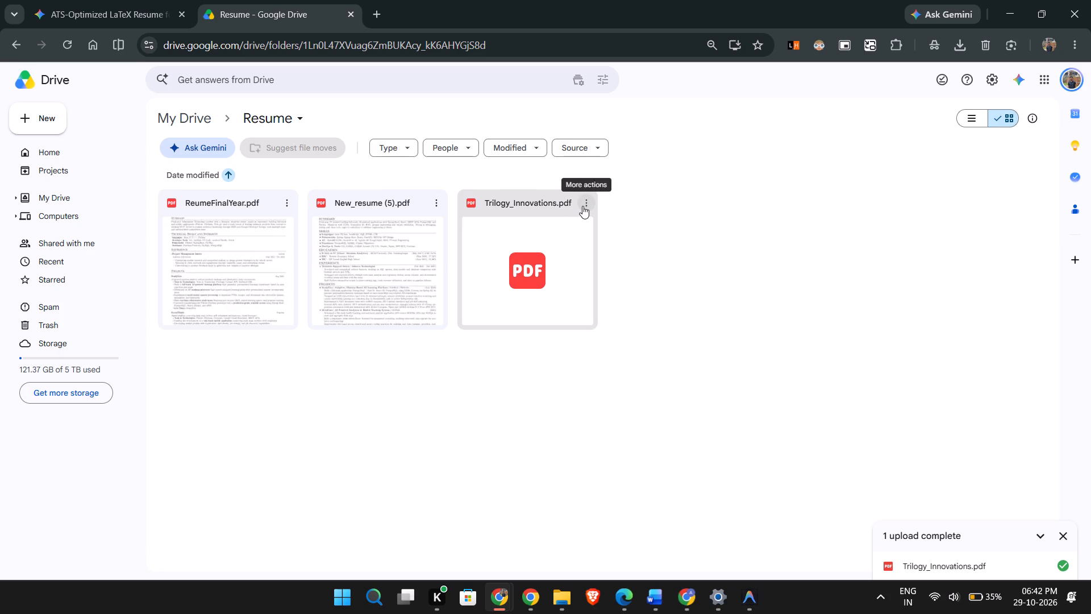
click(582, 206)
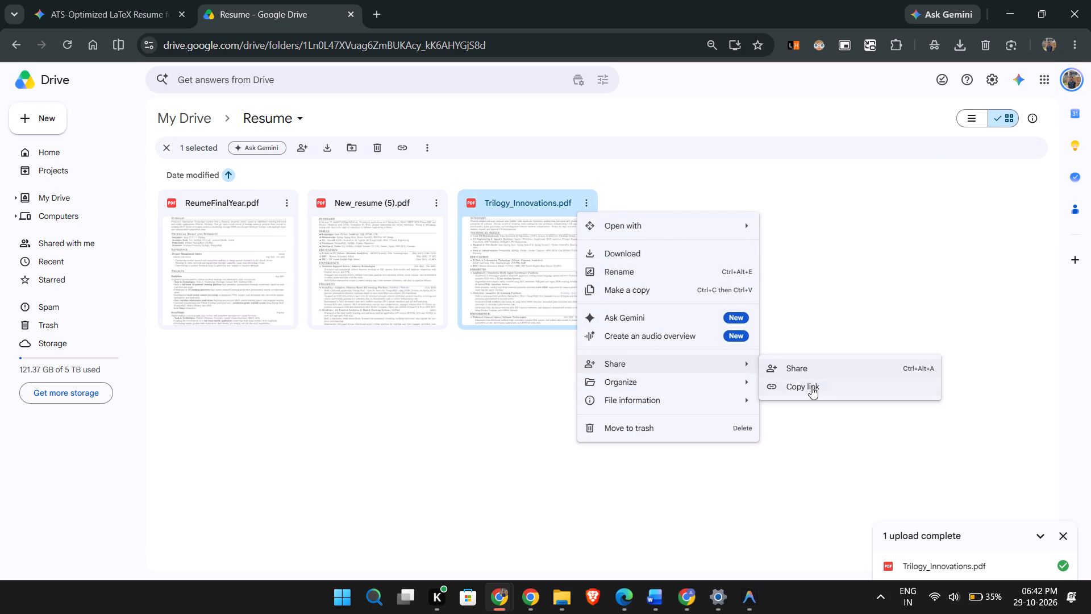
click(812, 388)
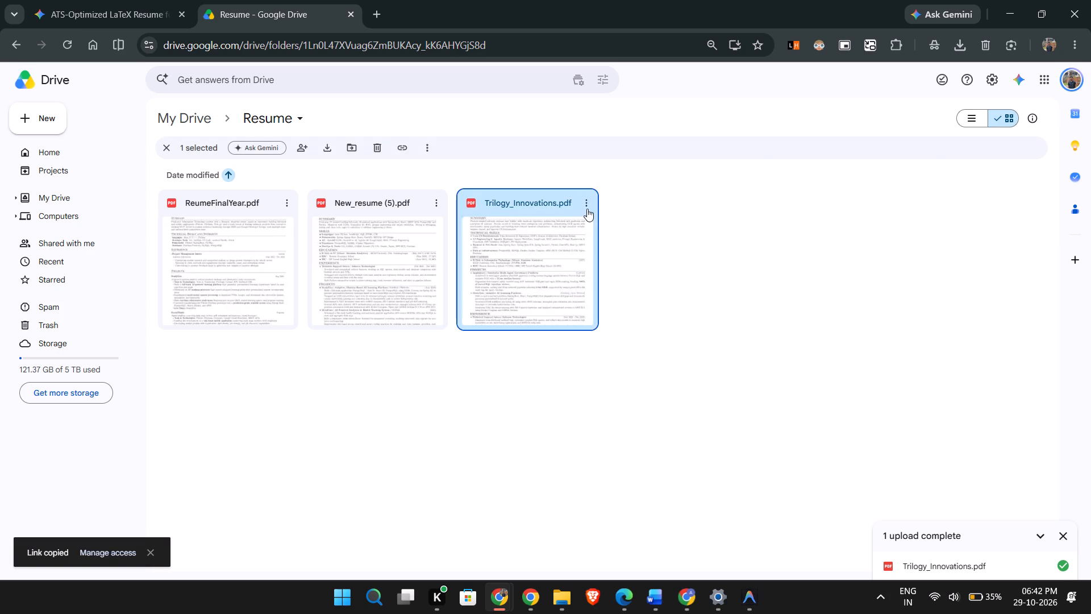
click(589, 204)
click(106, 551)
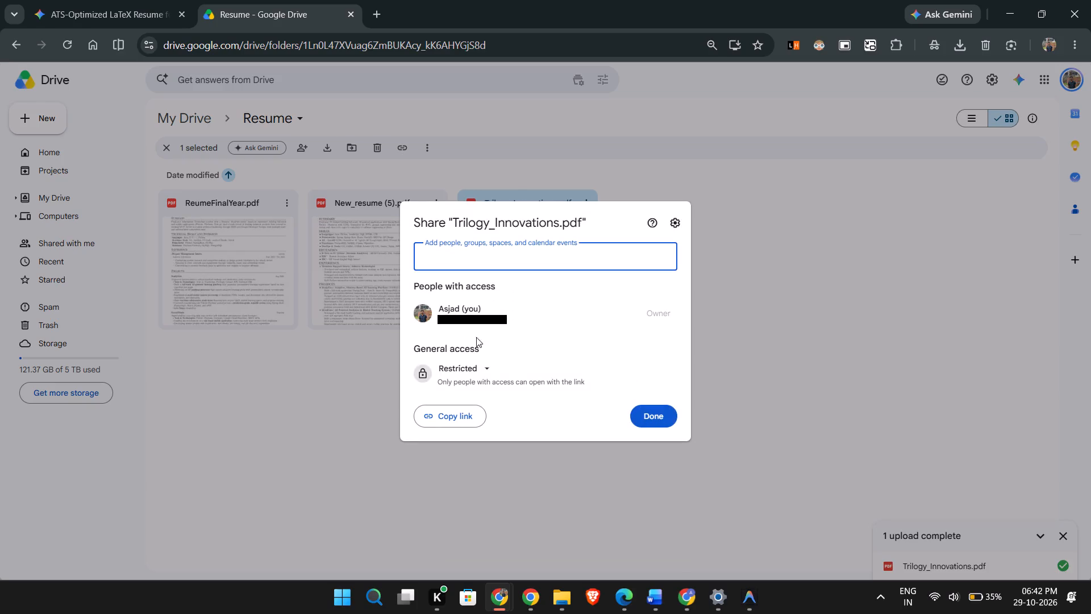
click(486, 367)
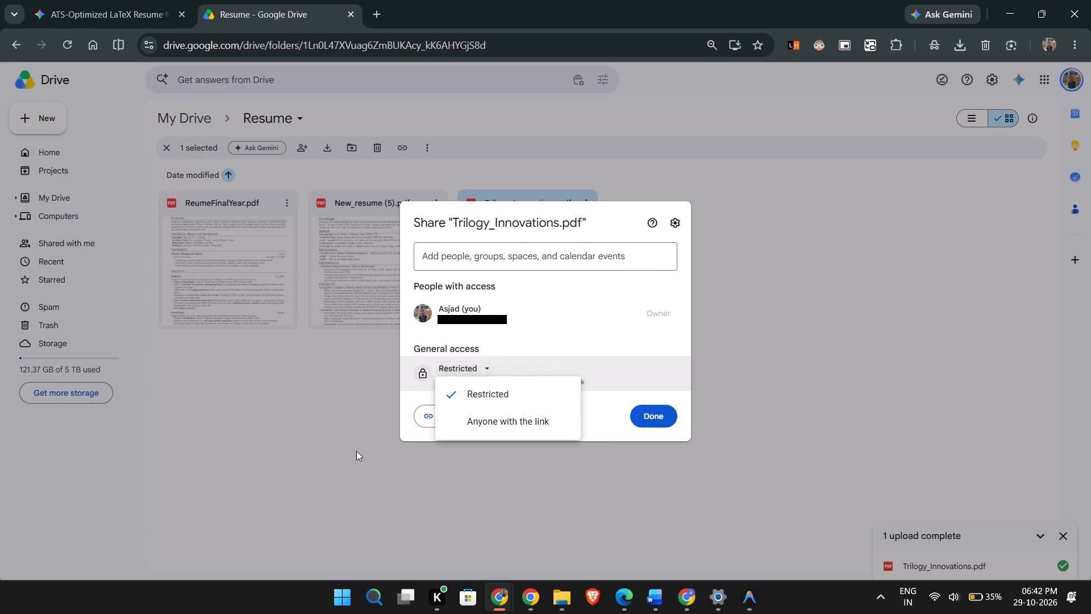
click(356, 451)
Set general access of Trilogy_Innovations.pdf to Anyone with the link, and copy its sharing link.
click(588, 206)
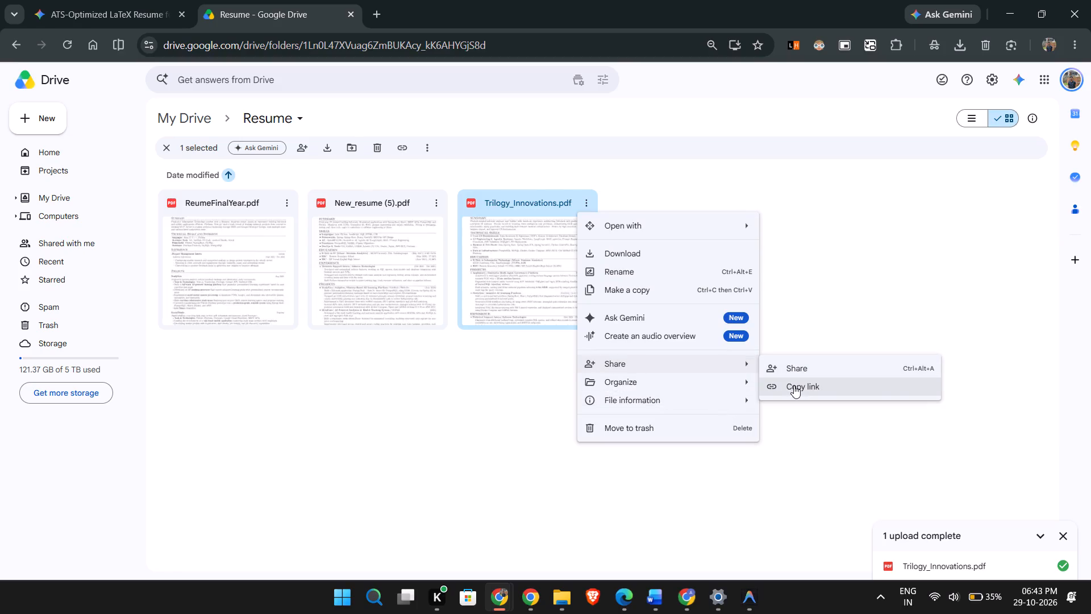
click(794, 385)
click(105, 548)
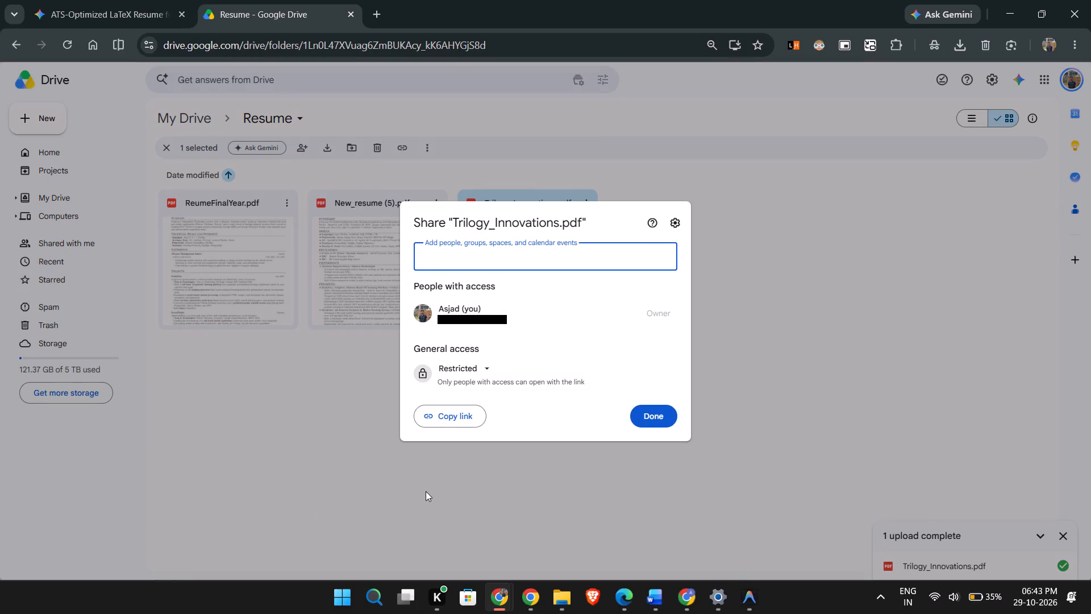
click(471, 363)
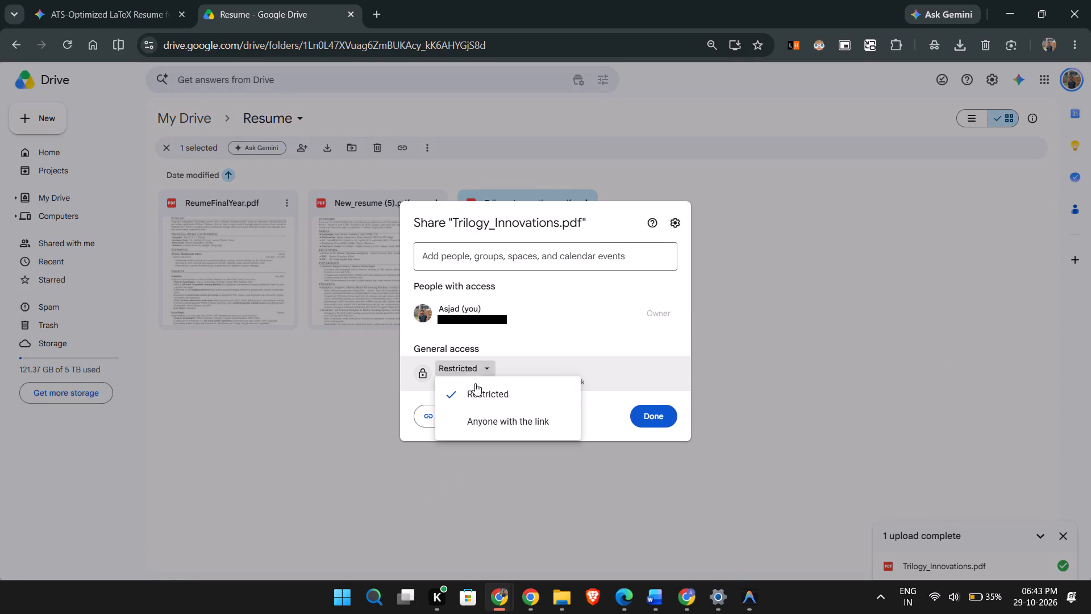
click(486, 420)
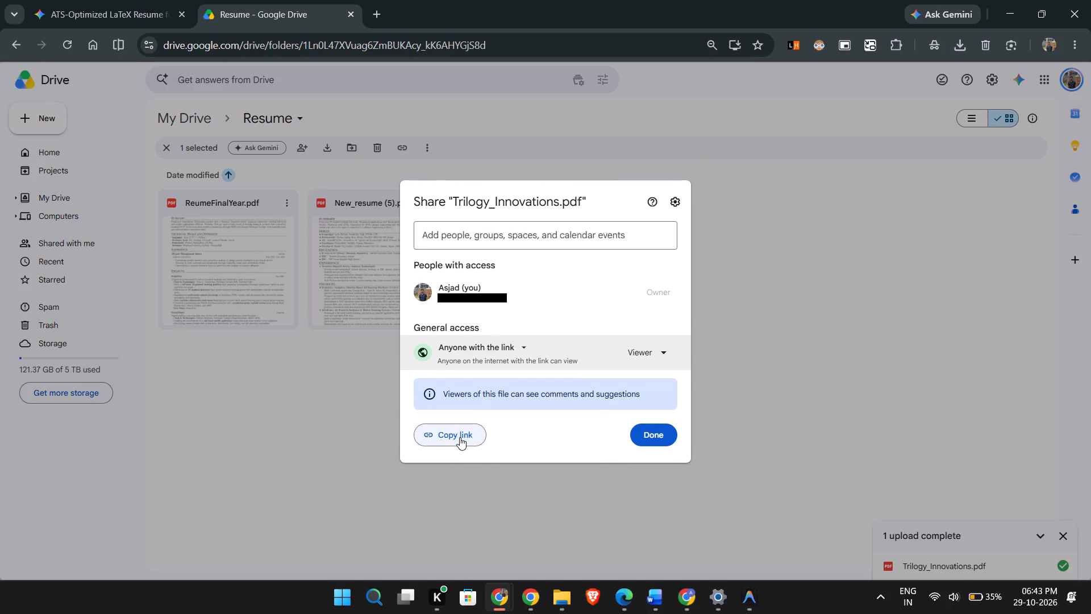
click(460, 437)
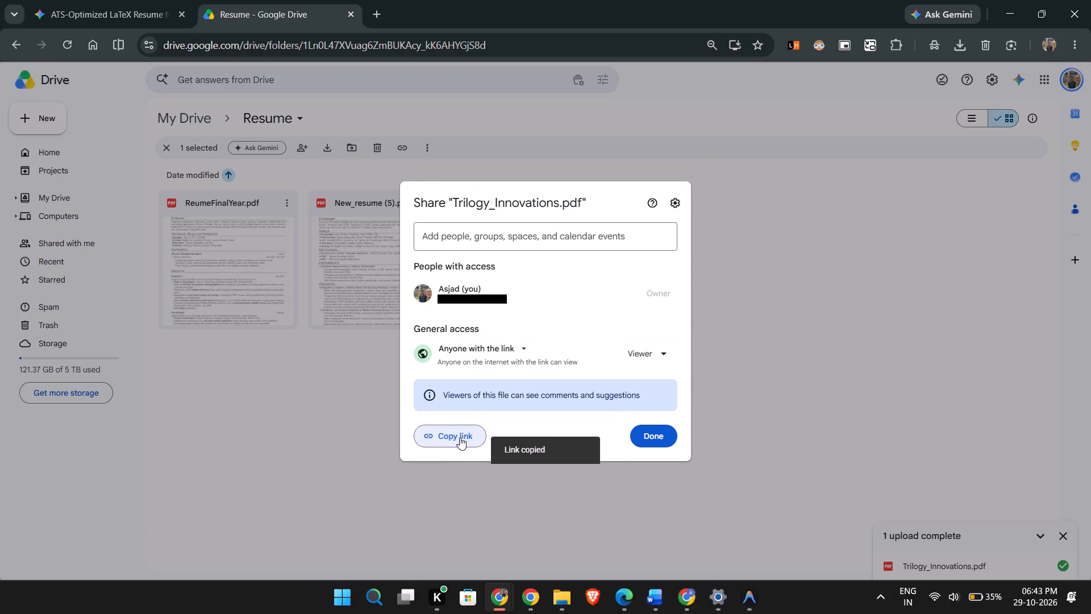
Switch to the Off Campus Hiring Application form and paste the copied Drive link as the Resume Link answer.
key(alt+Tab)
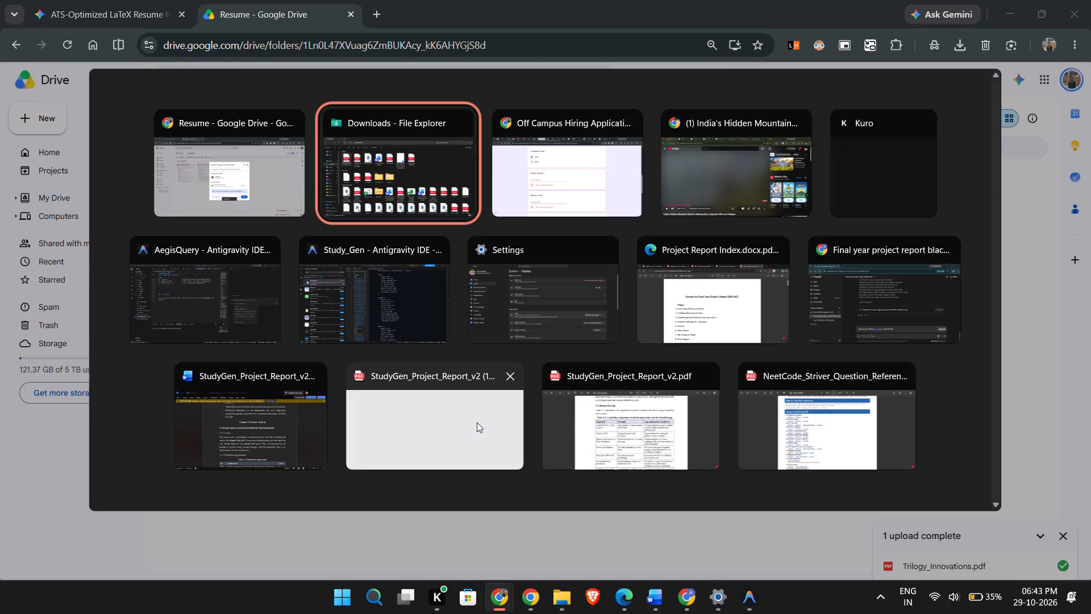
key(alt+Tab)
click(341, 459)
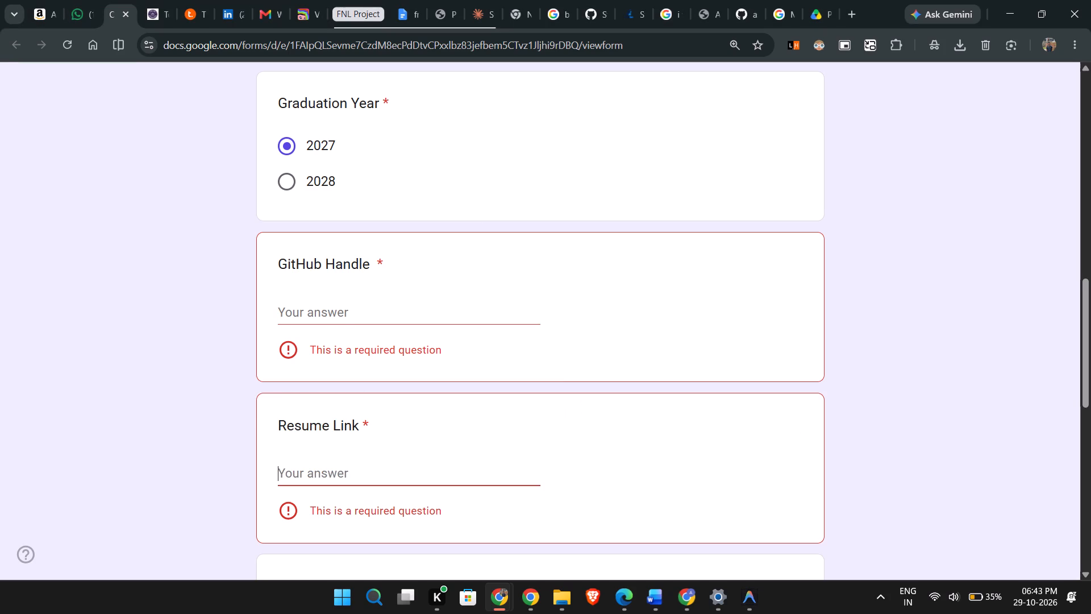
ctrl+click(337, 468)
key(ctrl+v)
drag(433, 474, 422, 478)
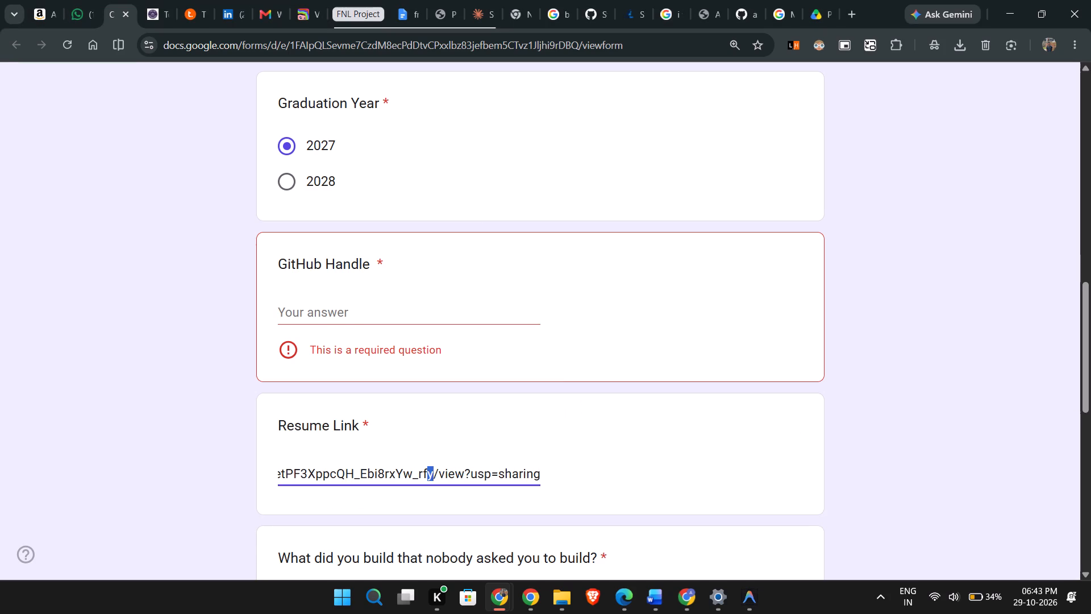
drag(422, 478, 139, 456)
click(439, 447)
scroll(439, 447, down, 3)
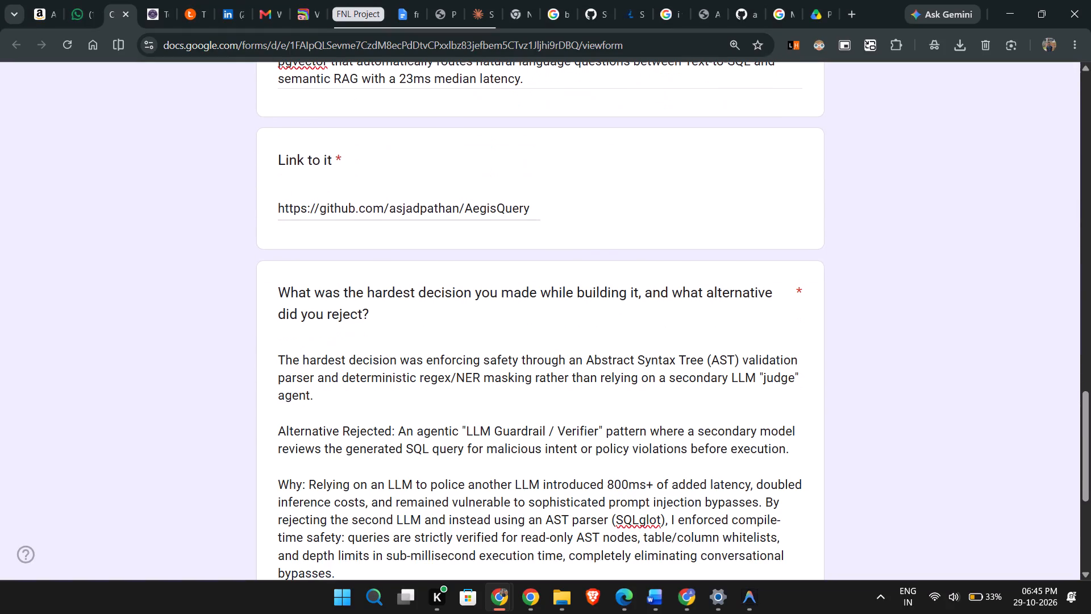
Remove "/NER masking" after "regex" in the first sentence of the hardest-decision answer.
scroll(636, 532, down, 2)
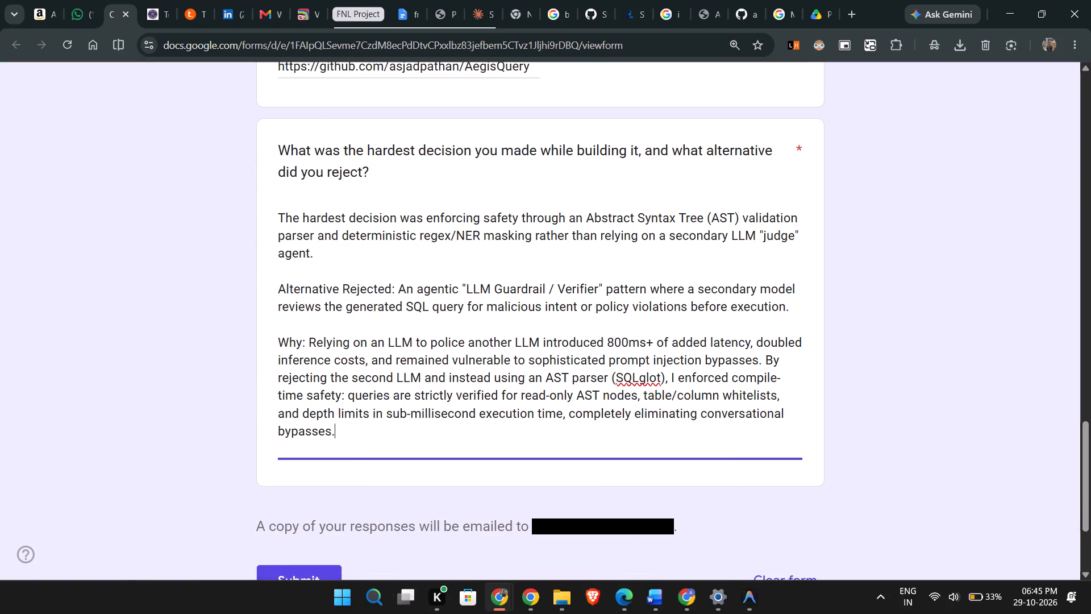
scroll(340, 416, down, 1)
scroll(478, 415, up, 1)
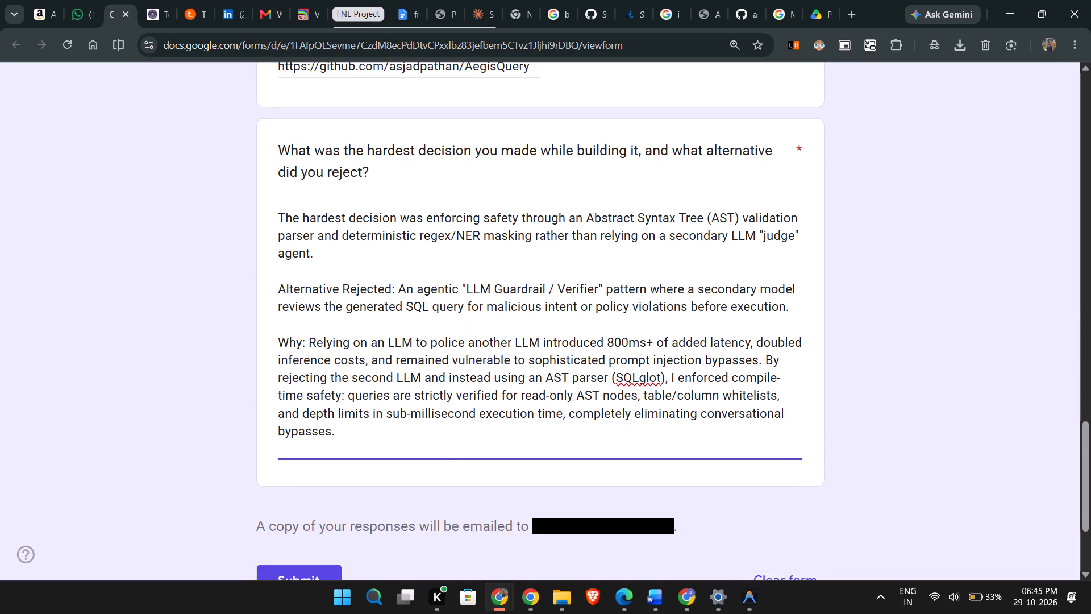
click(317, 327)
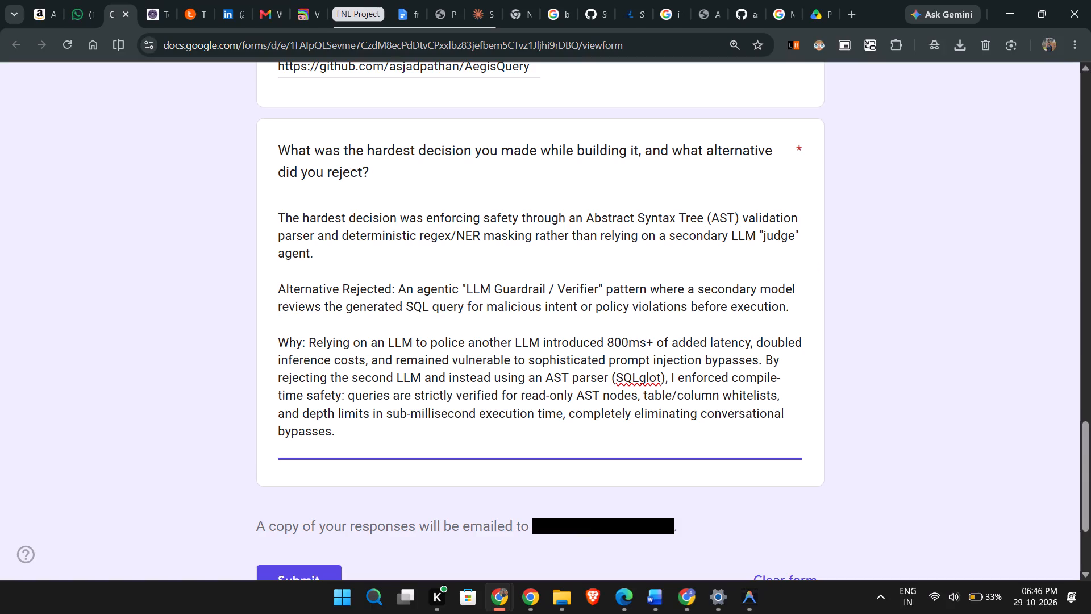
drag(453, 231, 528, 239)
click(427, 234)
drag(454, 235, 534, 242)
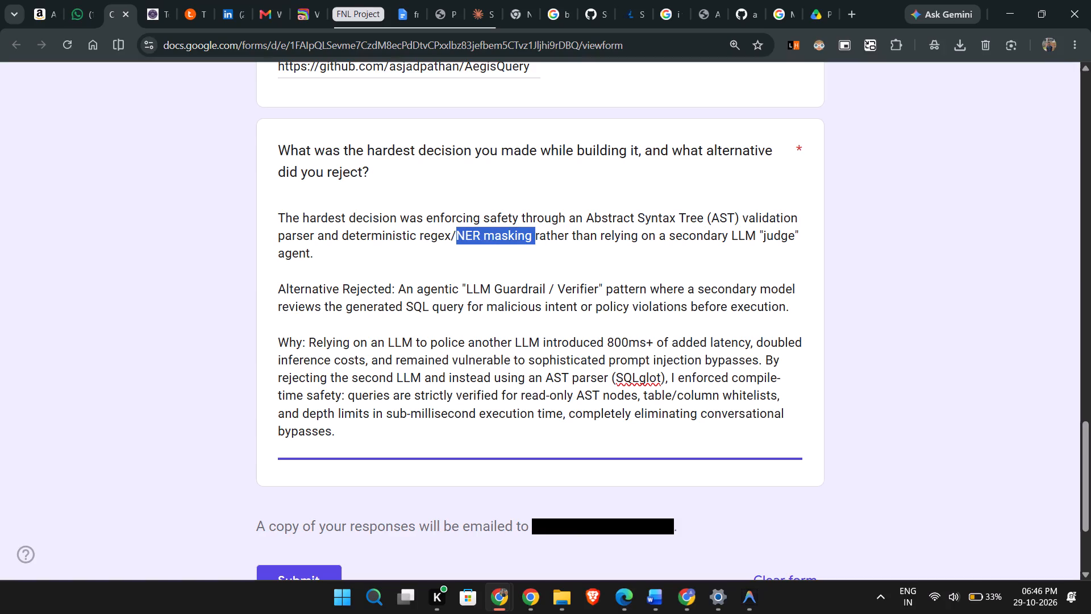
drag(534, 242, 531, 242)
key(BackSpace)
key(BackSpace)
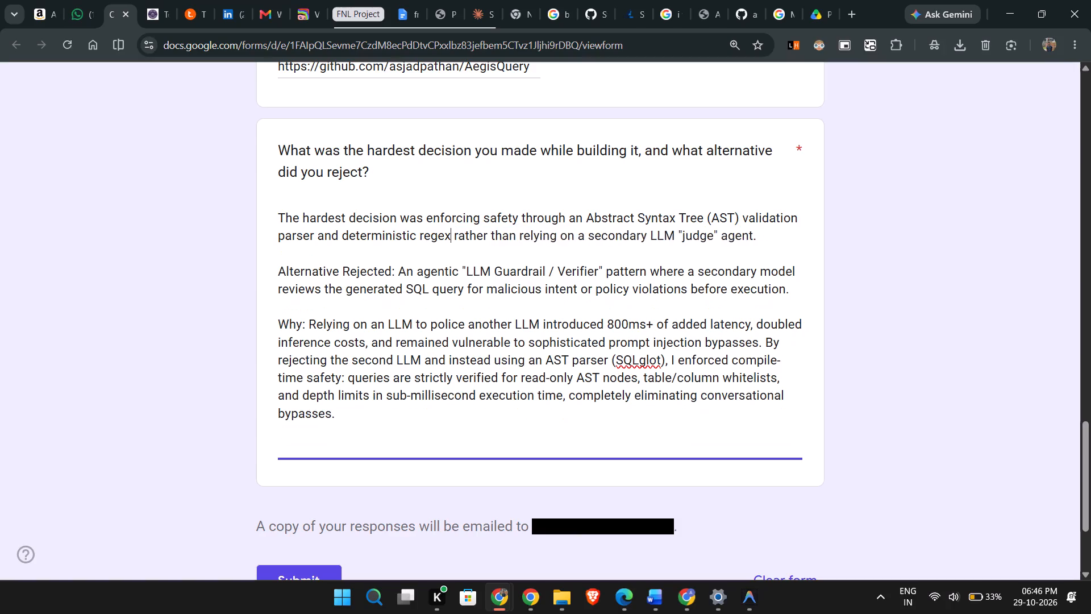
key(BackSpace)
key(x)
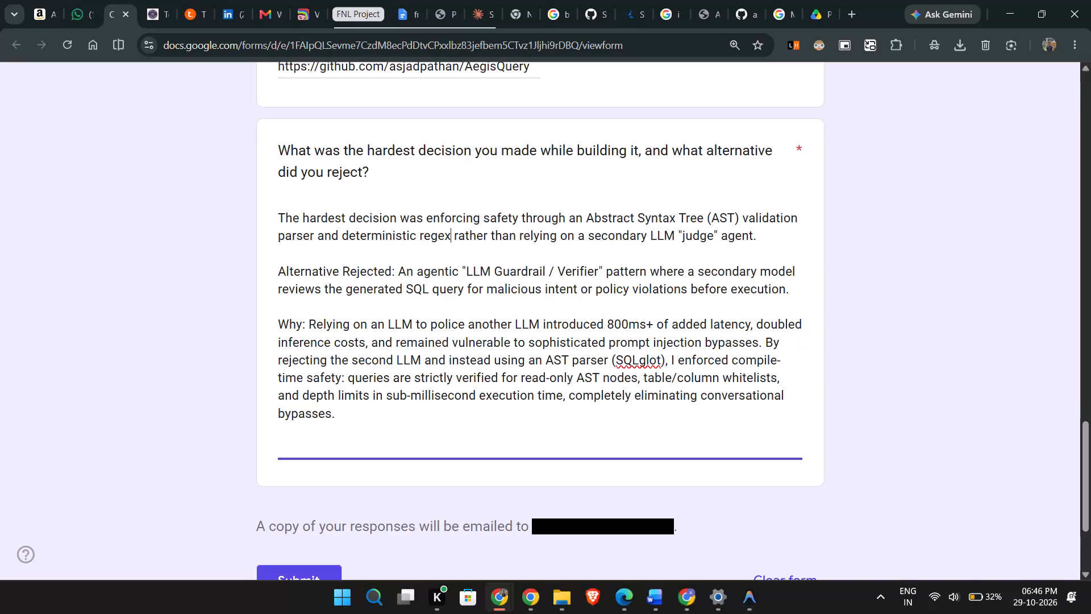
Rewrite the end of the first sentence from "LLM "judge" agent" to "LLM agent to judge the queries".
drag(680, 233, 719, 240)
key(BackSpace)
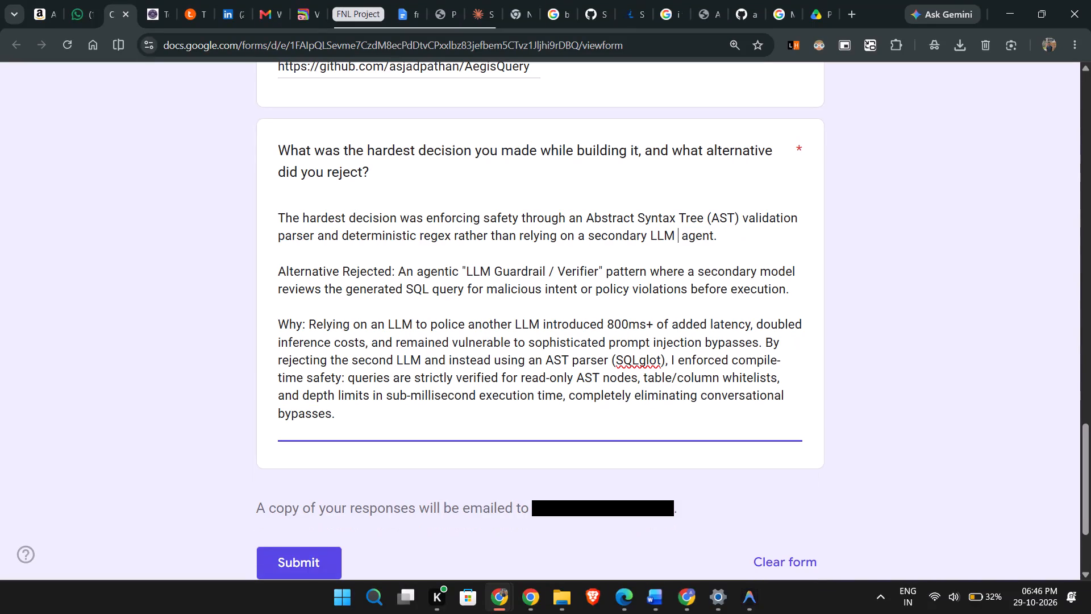
key(BackSpace)
key(Left)
key(space)
text(to)
key(space)
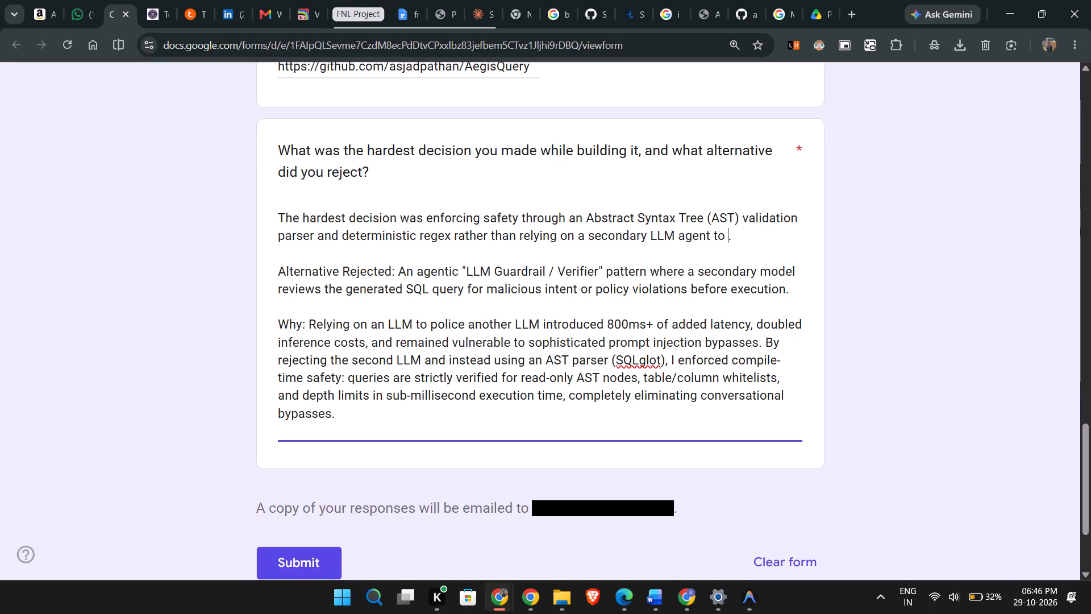
text(jus)
key(BackSpace)
text(dge the quesries)
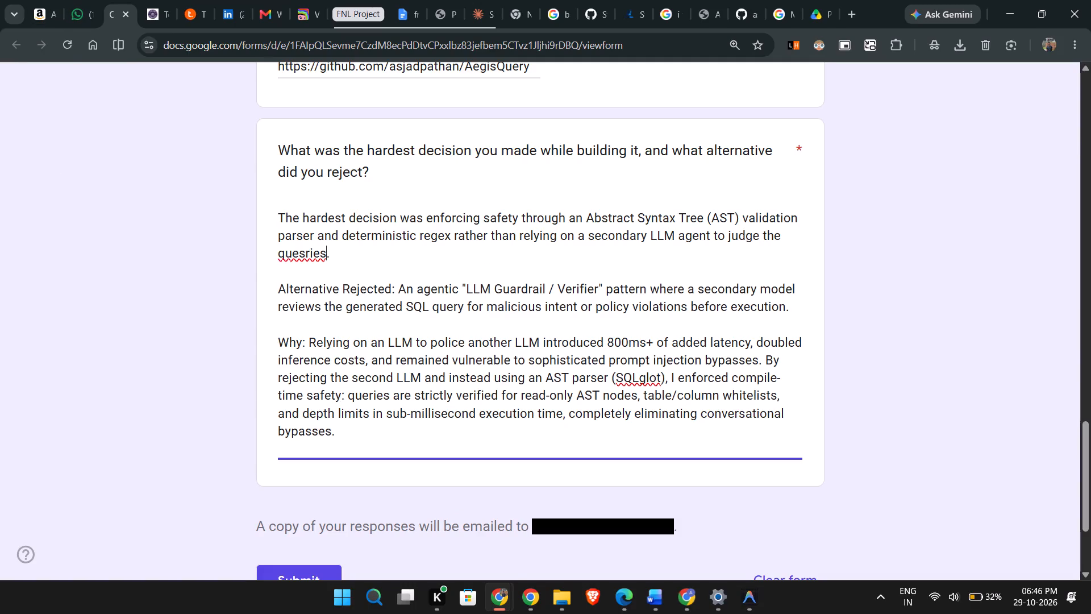
right_click(290, 246)
click(358, 206)
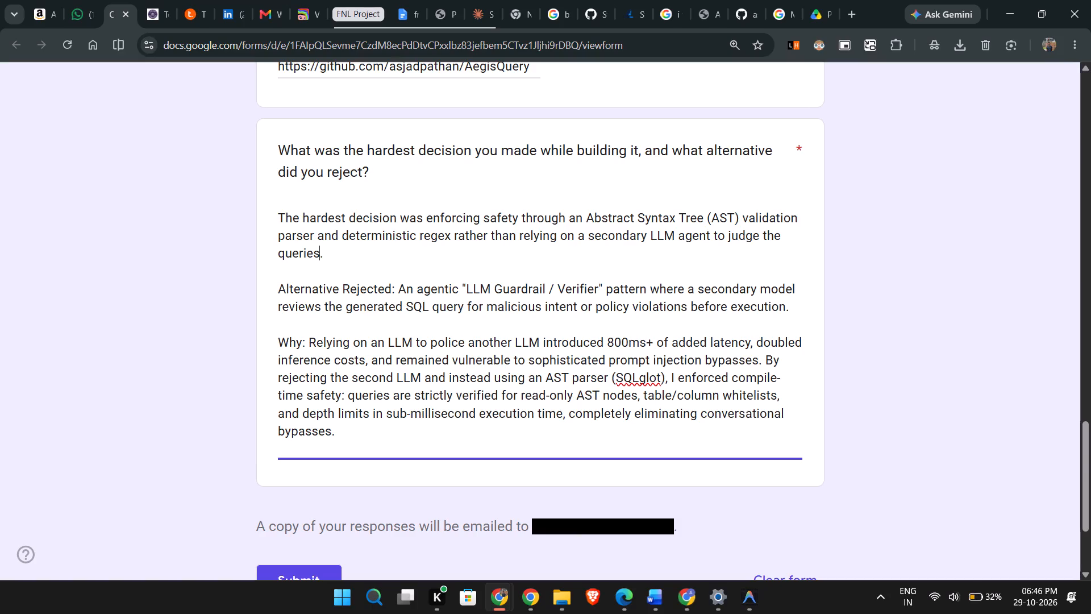
Remove " / Verifier" from the quoted "LLM Guardrail" pattern name in the Alternative Rejected paragraph.
drag(545, 291, 597, 290)
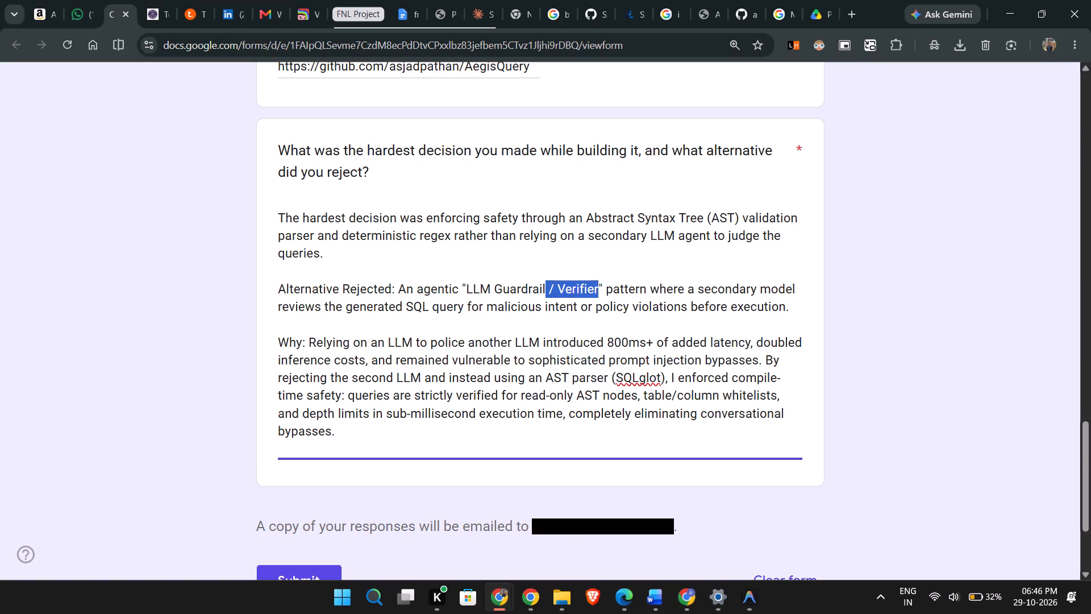
key(BackSpace)
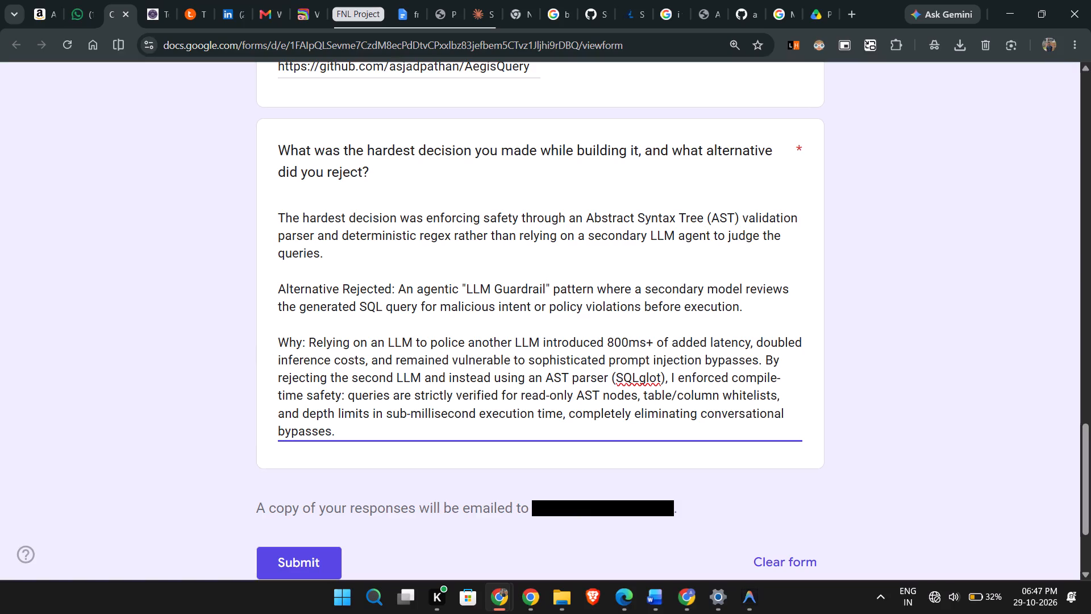
Replace the word "inference" before "costs" with "the" in the Why paragraph.
double_click(289, 358)
key(BackSpace)
text(the)
key(space)
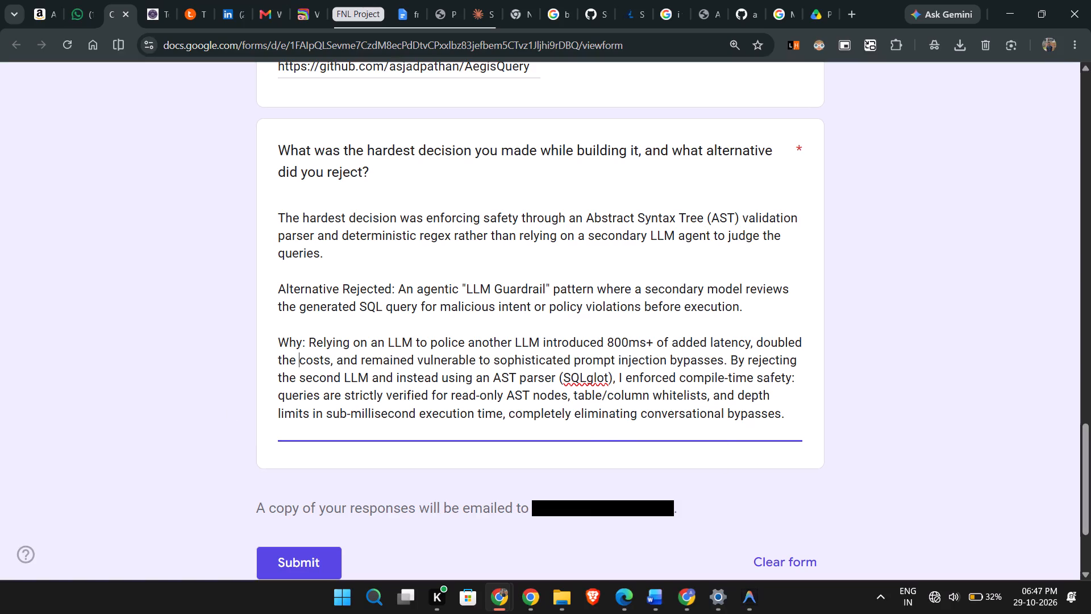
Delete the parenthetical "(SQLglot)" after "AST parser" in the Why paragraph, keeping the comma.
drag(558, 377, 610, 386)
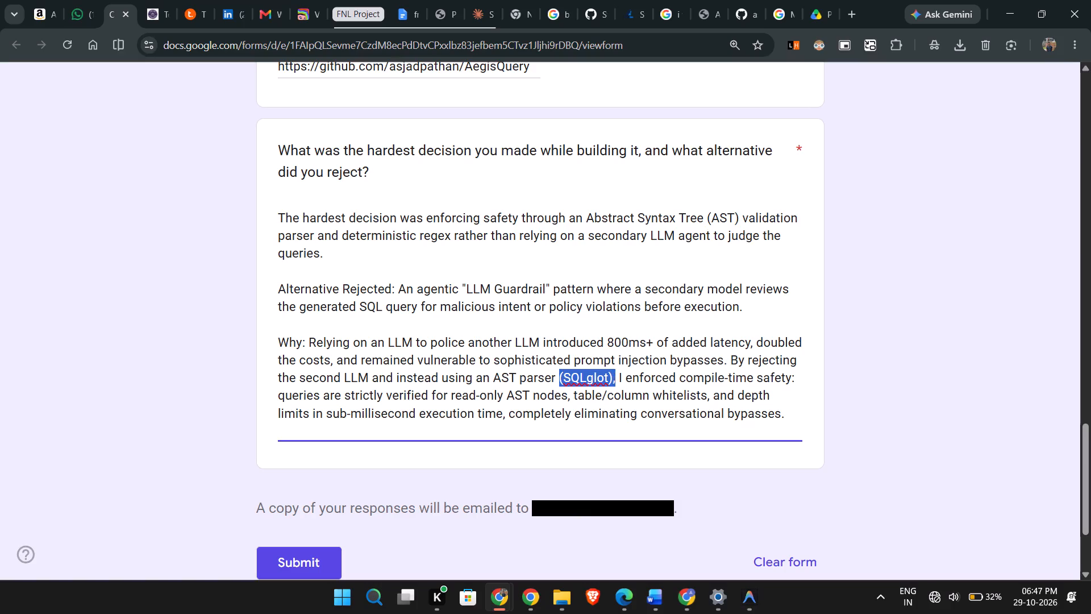
drag(610, 386, 614, 386)
key(BackSpace)
key(BackSpace)
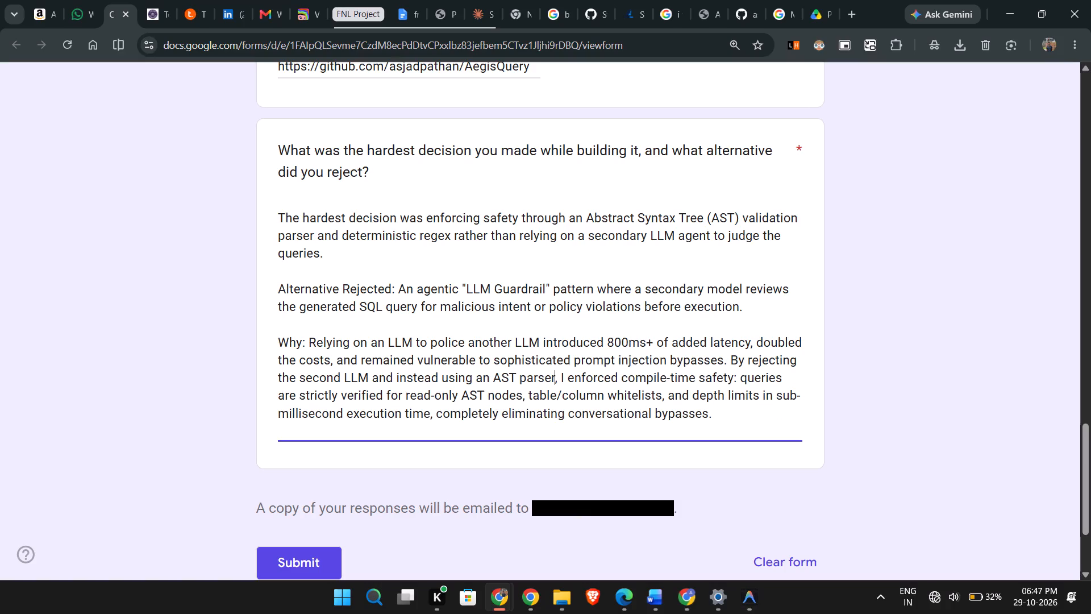
Replace the hyphen in "compile-time safety" with a space in the Why paragraph.
click(668, 377)
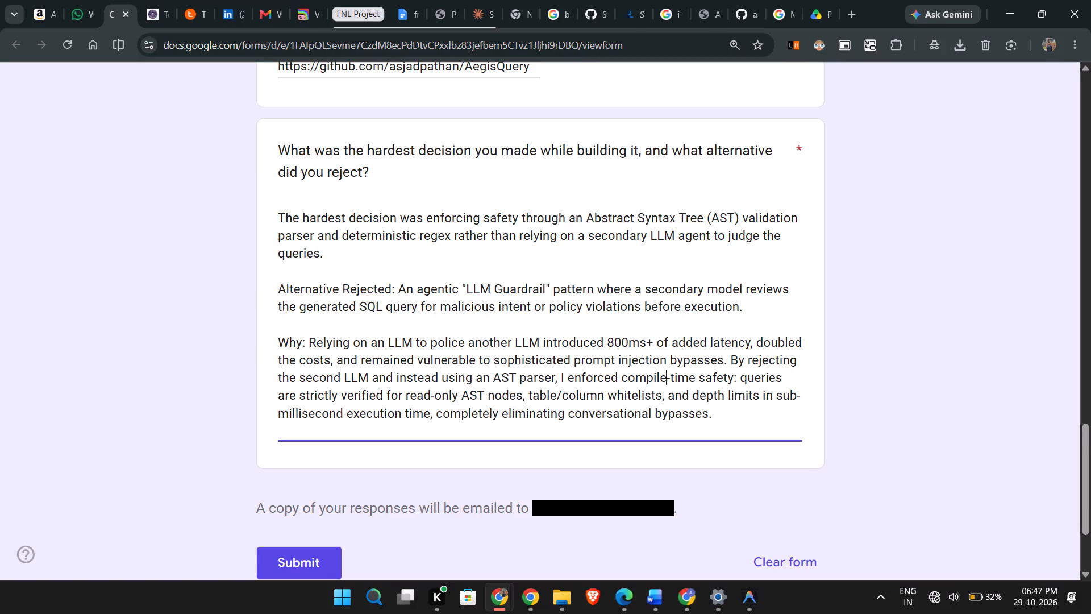
key(BackSpace)
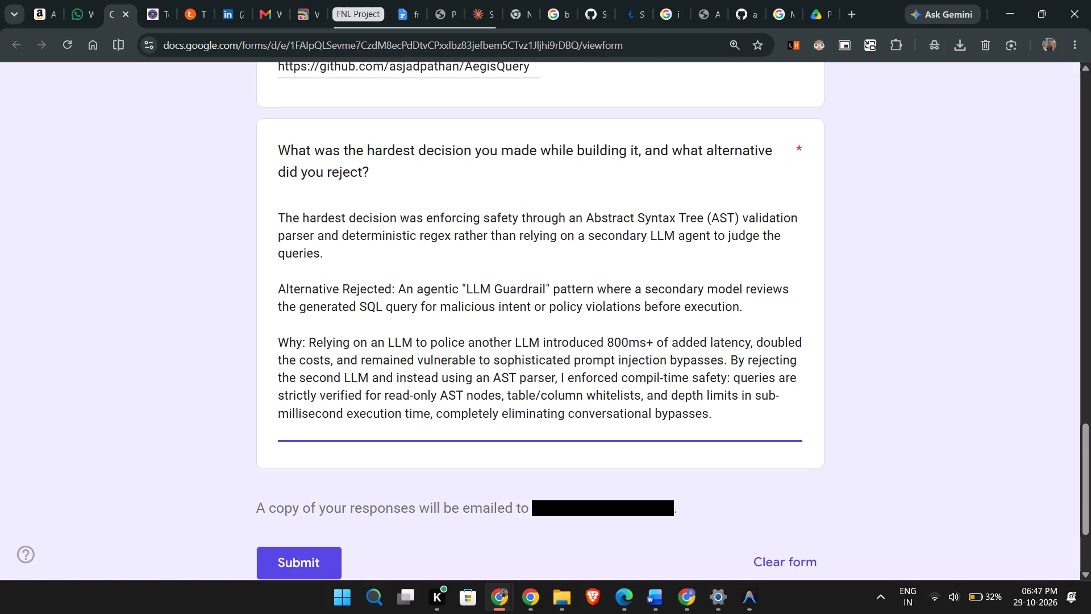
key(e)
key(Right)
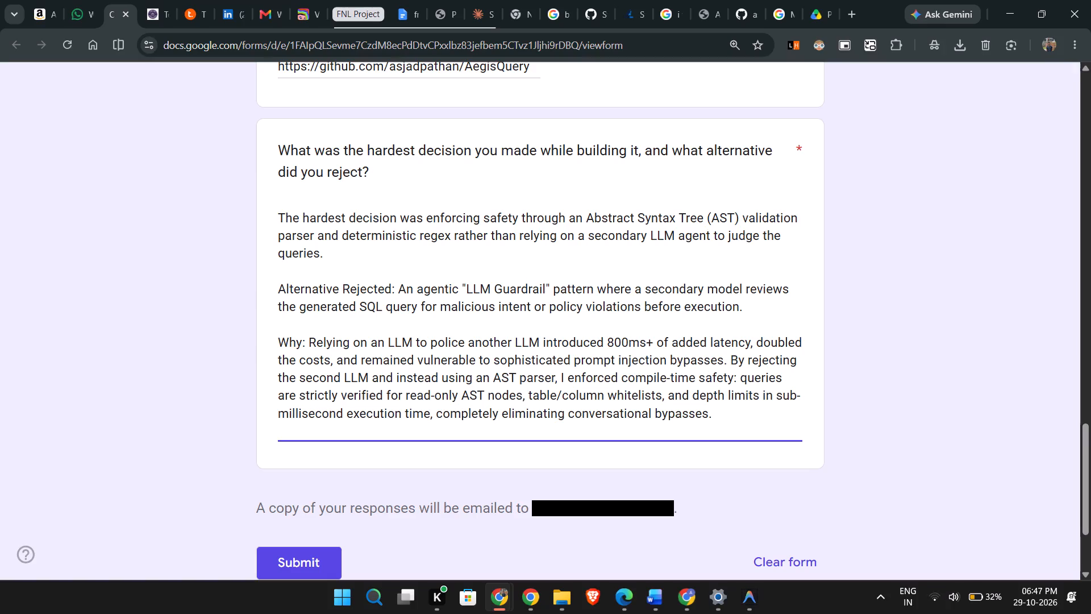
key(BackSpace)
key(space)
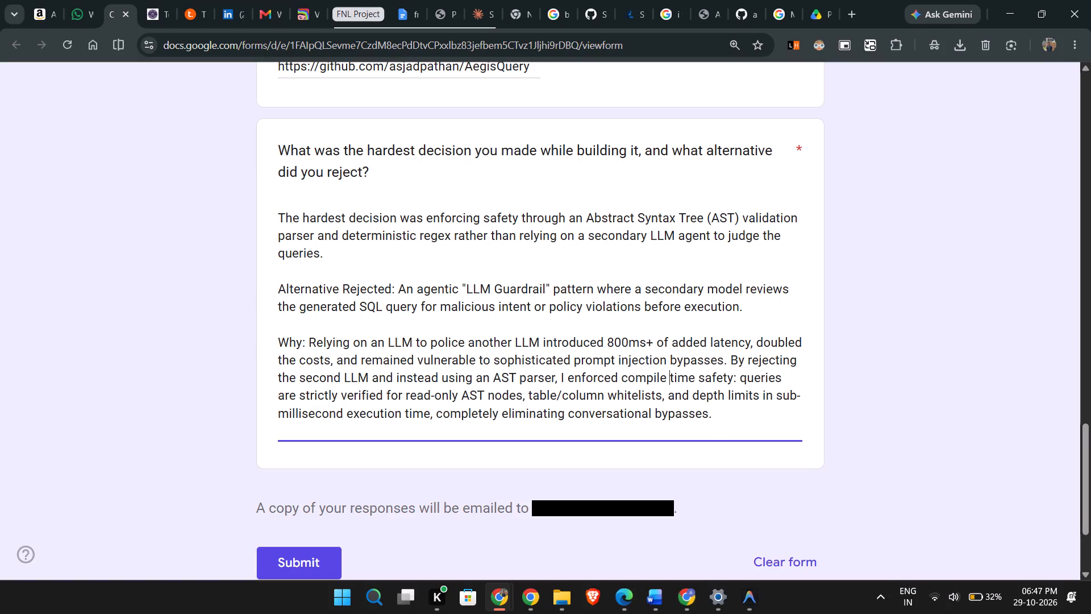
Replace the colon after "compile time safety" with "that ensures", so the clause leads into "queries are strictly verified".
click(733, 377)
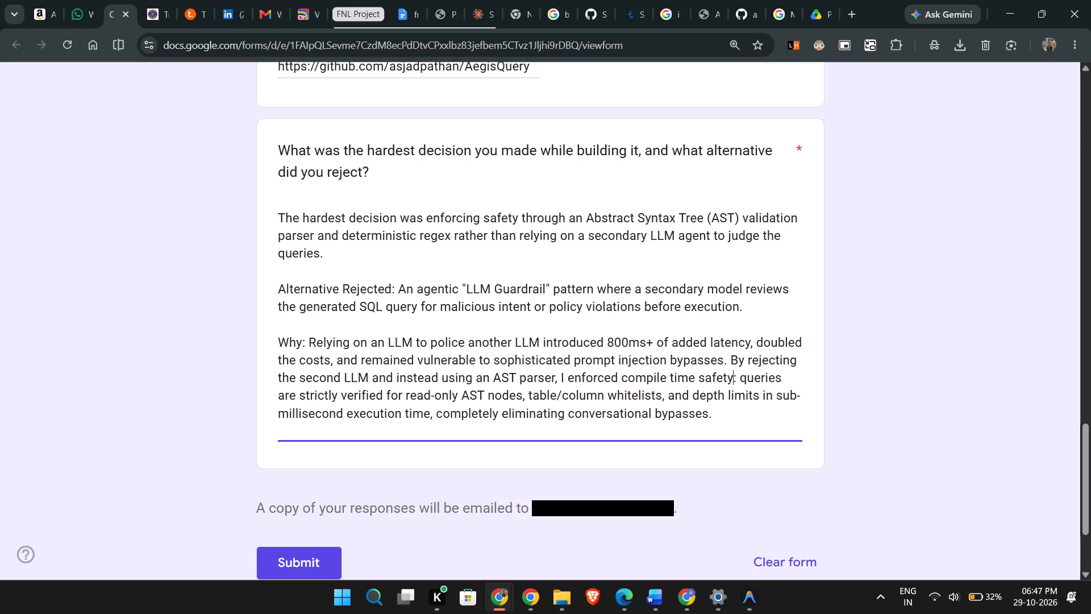
key(BackSpace)
key(space)
text(that end)
key(BackSpace)
text(sures)
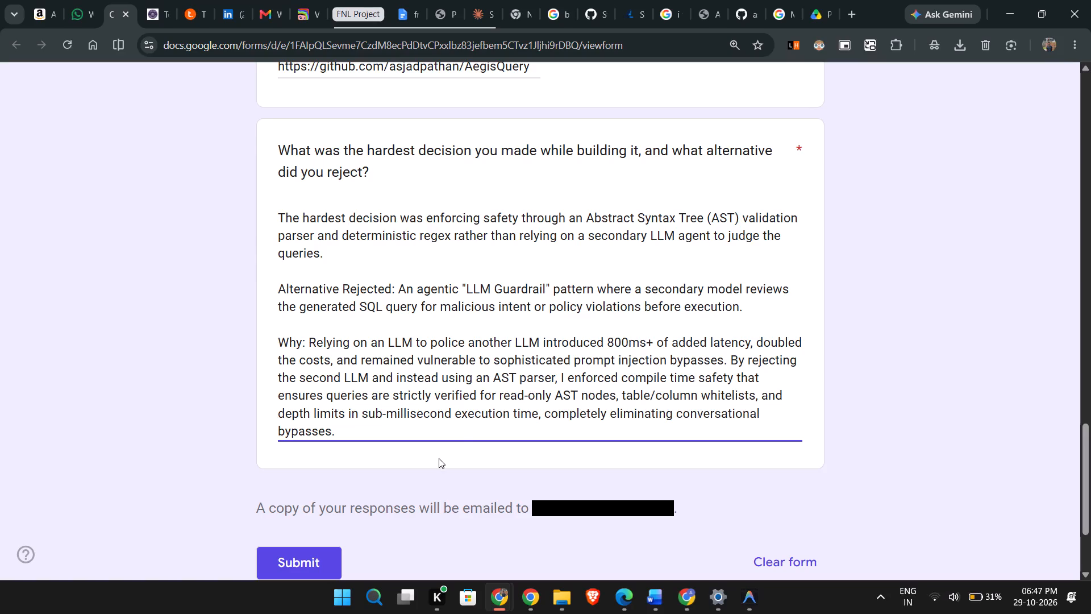
Replace the hyphen in "sub-millisecond" with a space in the Why paragraph.
click(387, 411)
key(BackSpace)
key(space)
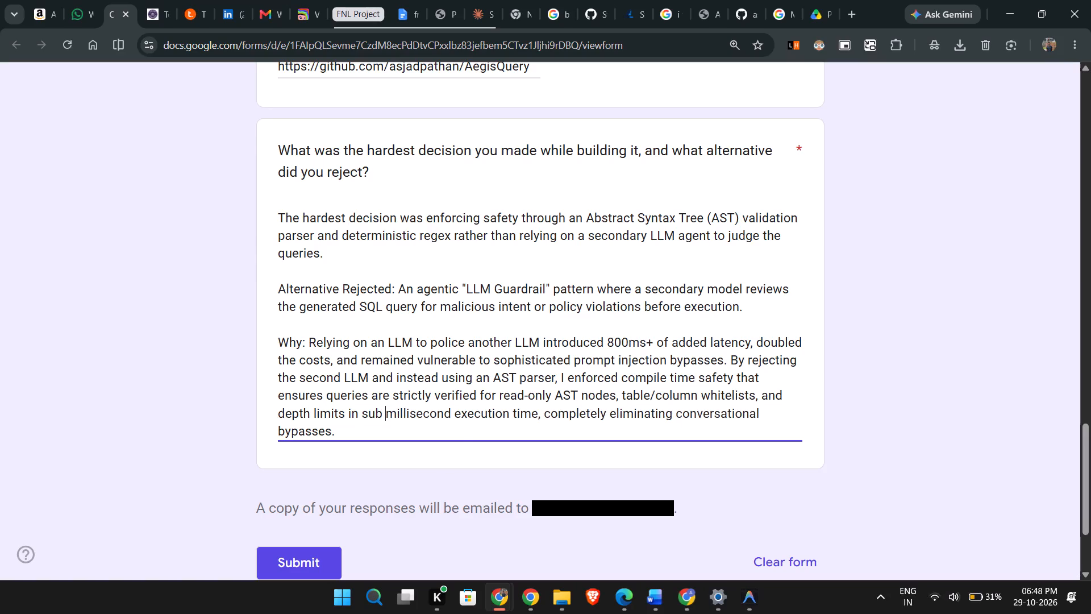
Copy the GitHub profile part of the "Link to it" URL, without the repository name, and paste it into the GitHub Handle answer.
scroll(403, 393, up, 4)
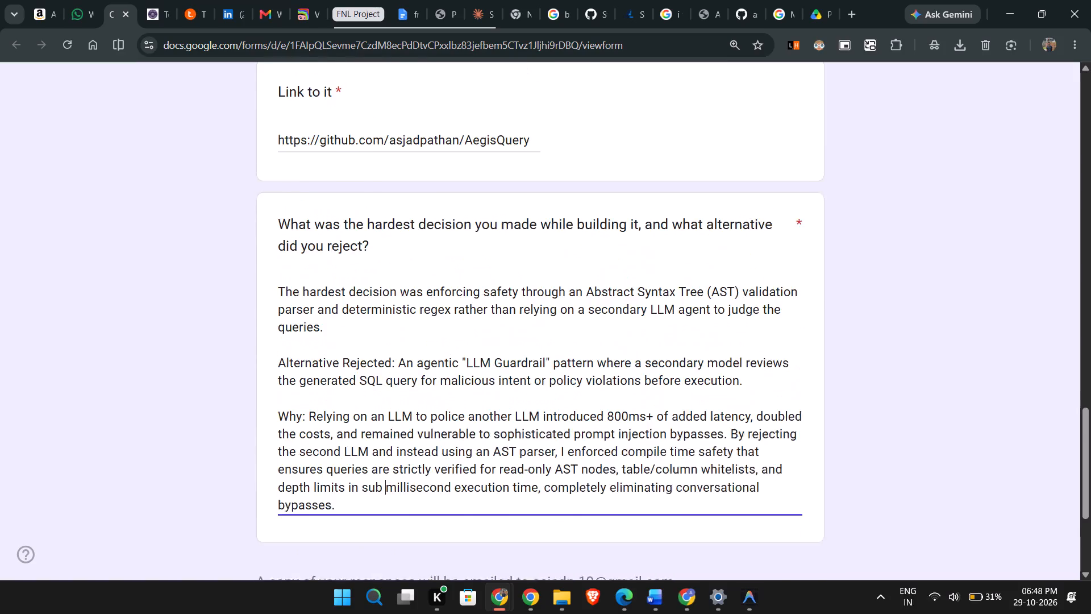
scroll(405, 395, up, 9)
click(379, 418)
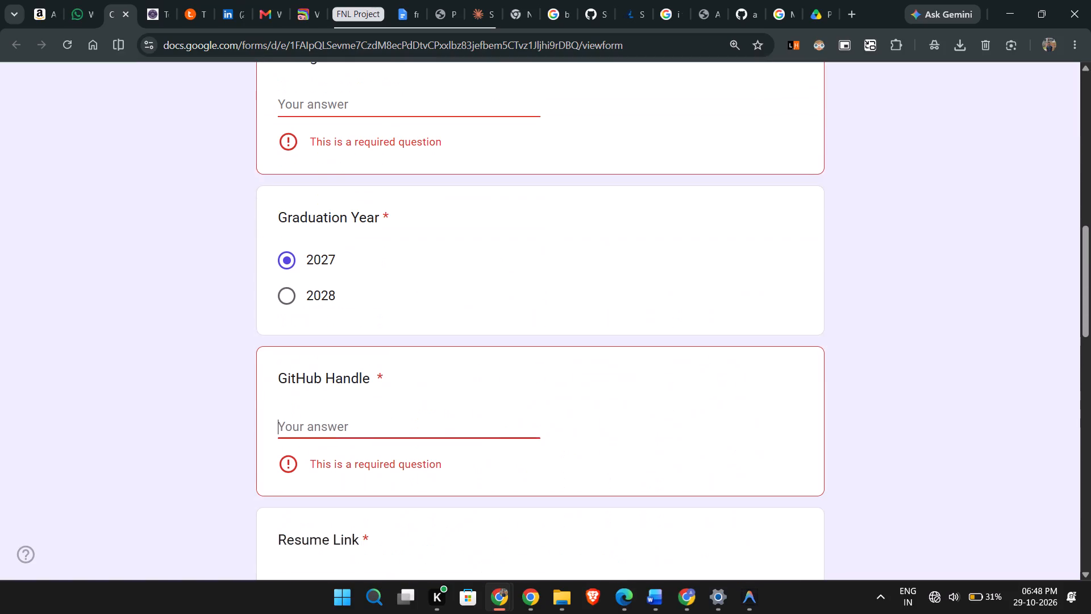
scroll(401, 539, down, 4)
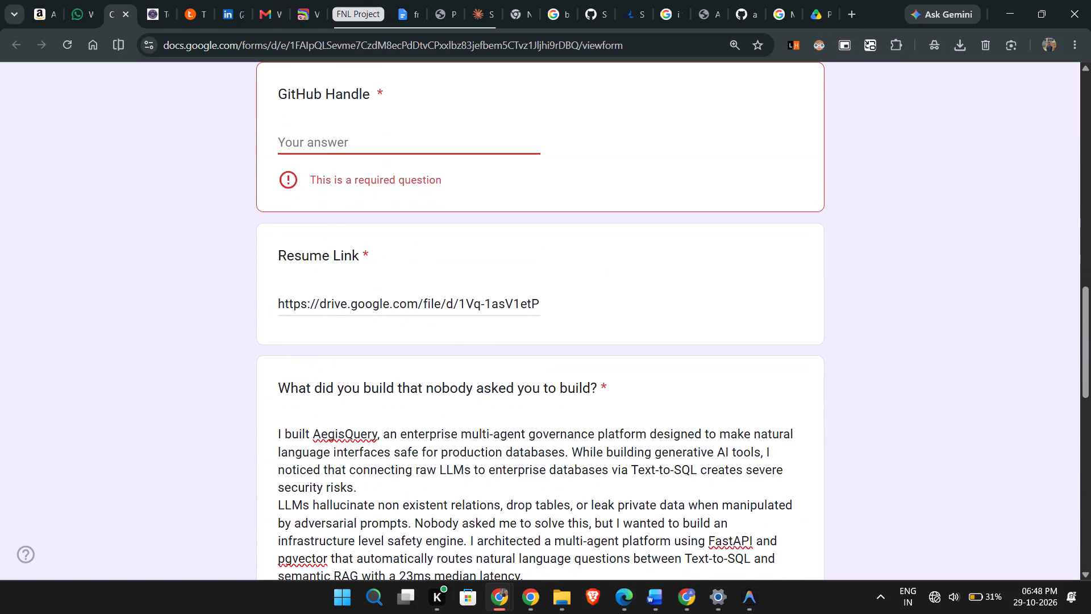
scroll(415, 344, down, 5)
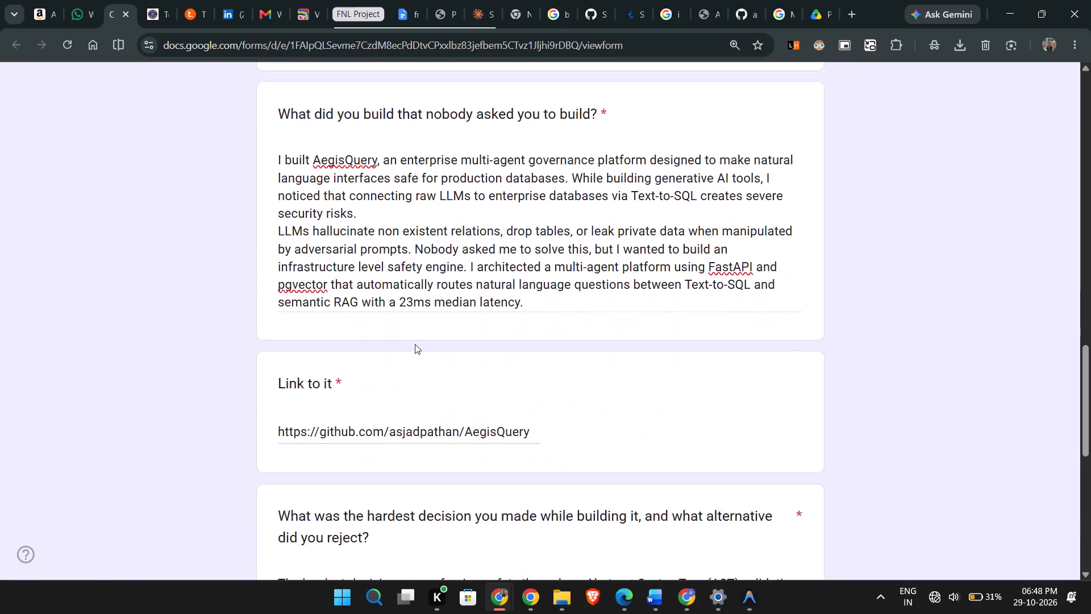
drag(457, 350, 243, 352)
key(ctrl+c)
scroll(339, 348, up, 3)
scroll(363, 155, up, 2)
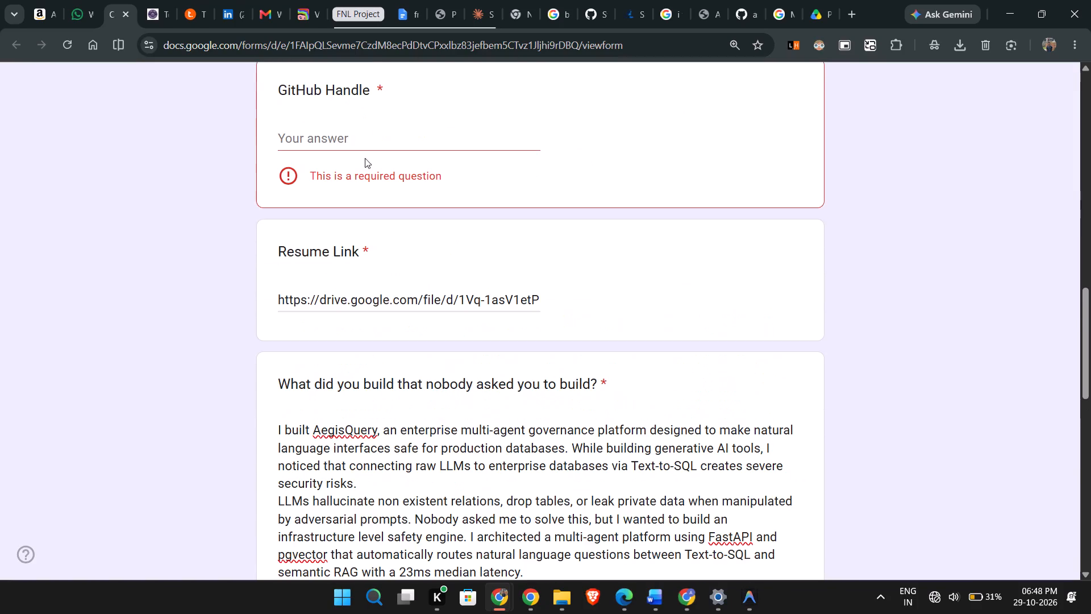
click(356, 146)
key(ctrl+v)
Open the IICT website in a new tab to get the wording for the College Name answer.
scroll(423, 359, up, 6)
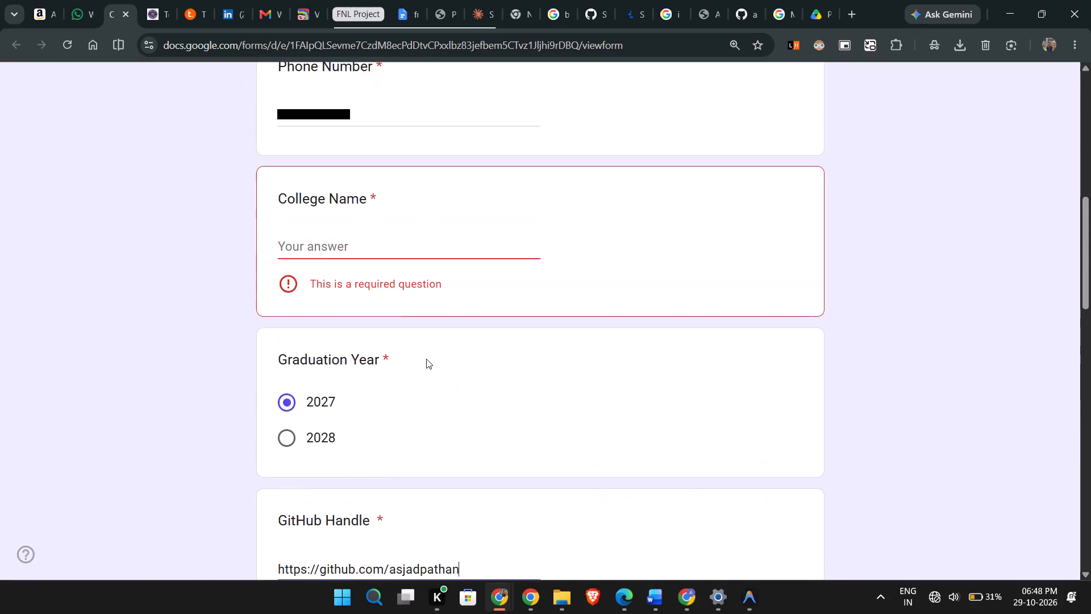
scroll(426, 359, up, 1)
click(850, 17)
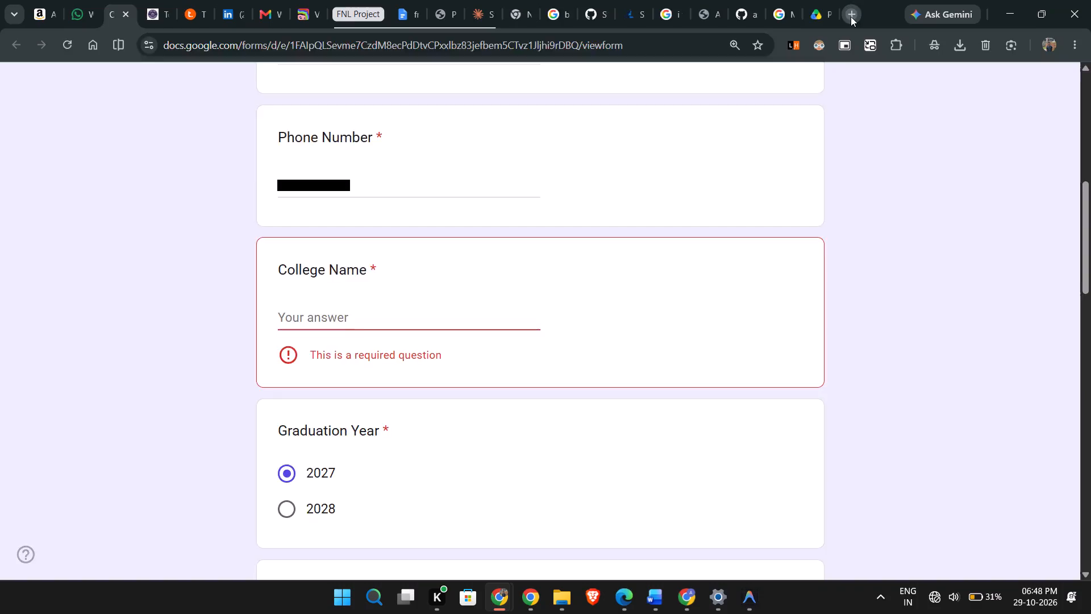
text(IICT)
key(Return)
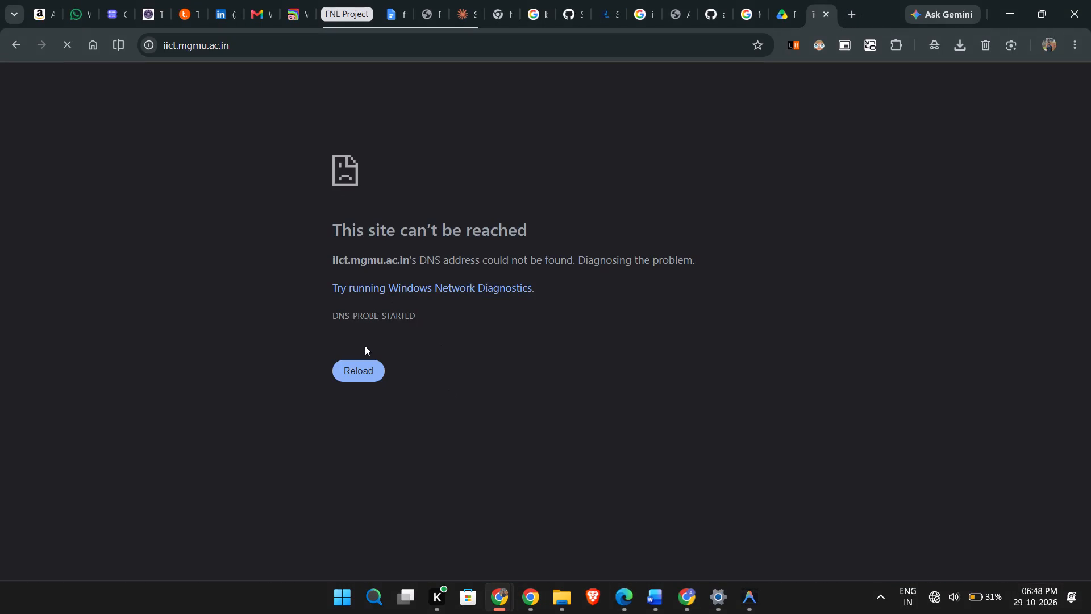
Cut the IICT web address down to "iict." and run it as a Google search.
click(66, 44)
drag(180, 48, 245, 57)
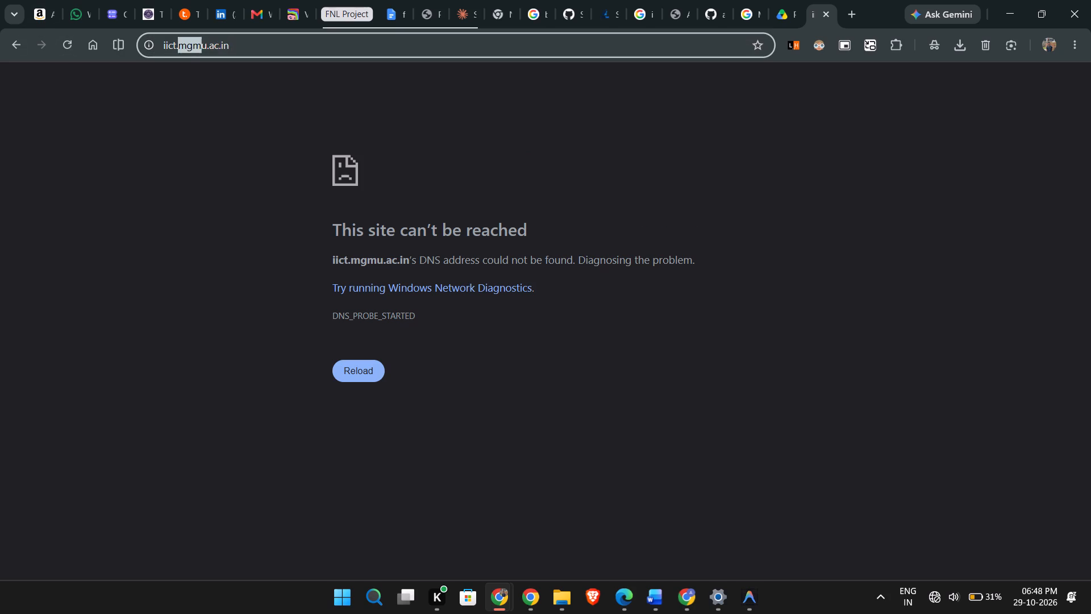
drag(245, 57, 355, 65)
key(BackSpace)
key(Left)
key(Left)
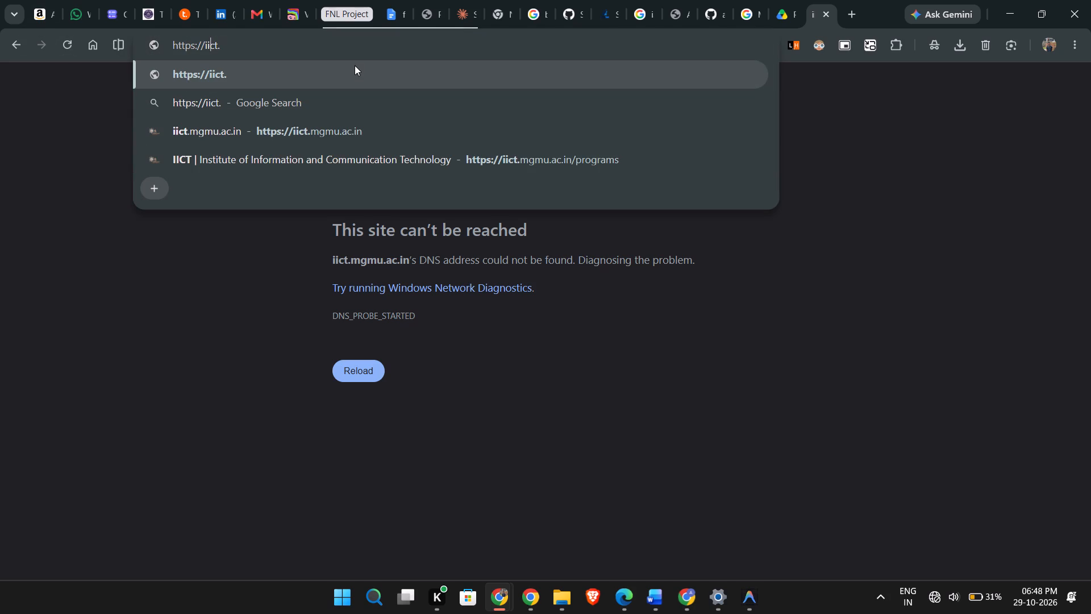
key(Left)
key(Left)
key(Left)
key(BackSpace)
key(BackSpace)
key(BackSpace)
key(BackSpace)
key(BackSpace)
key(BackSpace)
key(BackSpace)
key(BackSpace)
key(BackSpace)
key(BackSpace)
key(BackSpace)
key(BackSpace)
key(BackSpace)
key(BackSpace)
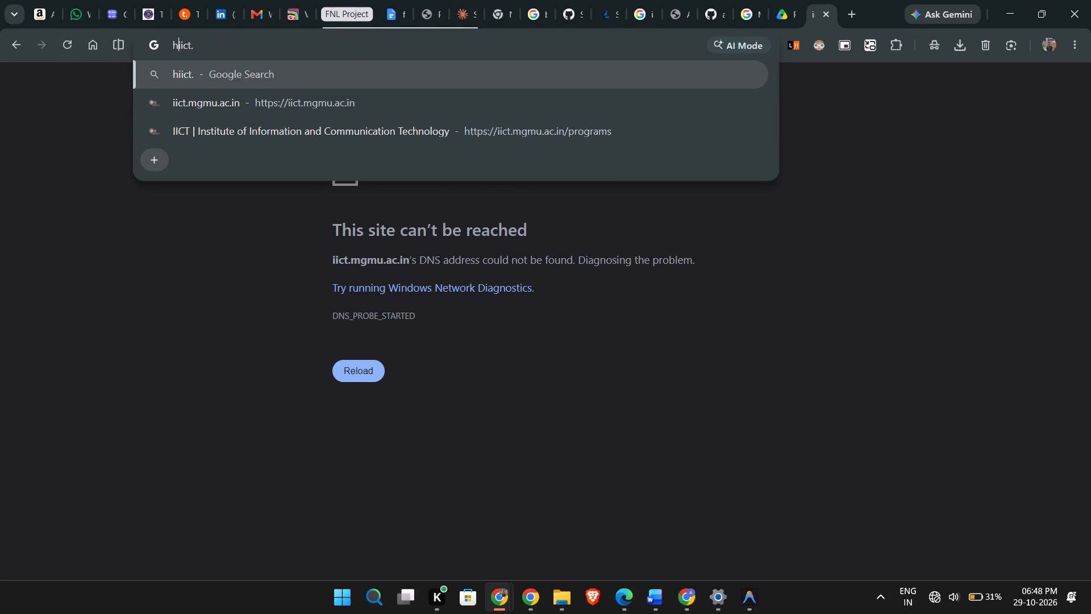
key(Return)
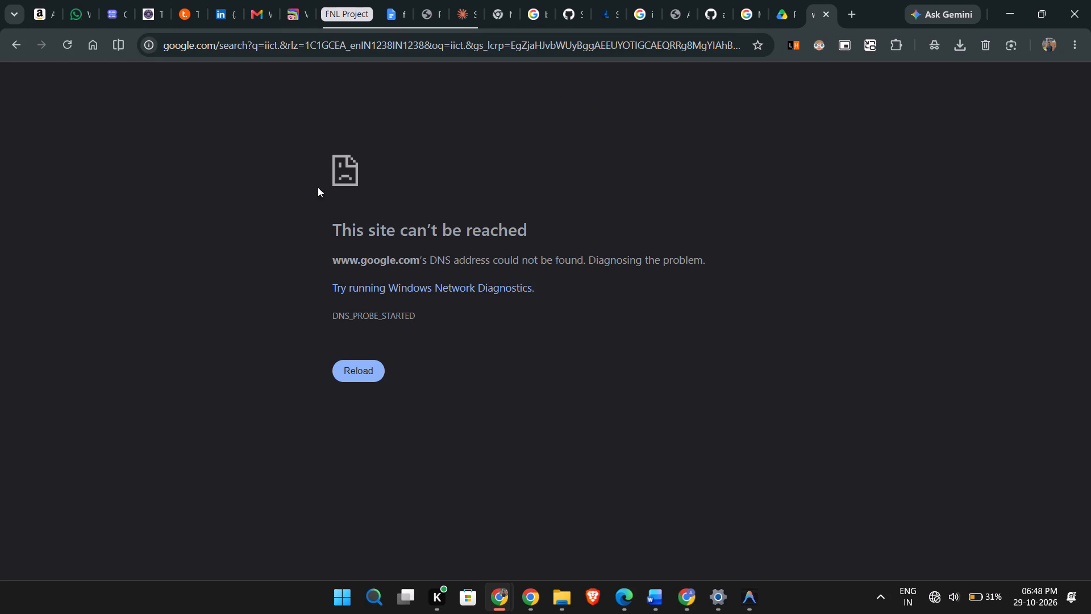
Look through the available Wi-Fi networks and reload the search page.
click(953, 603)
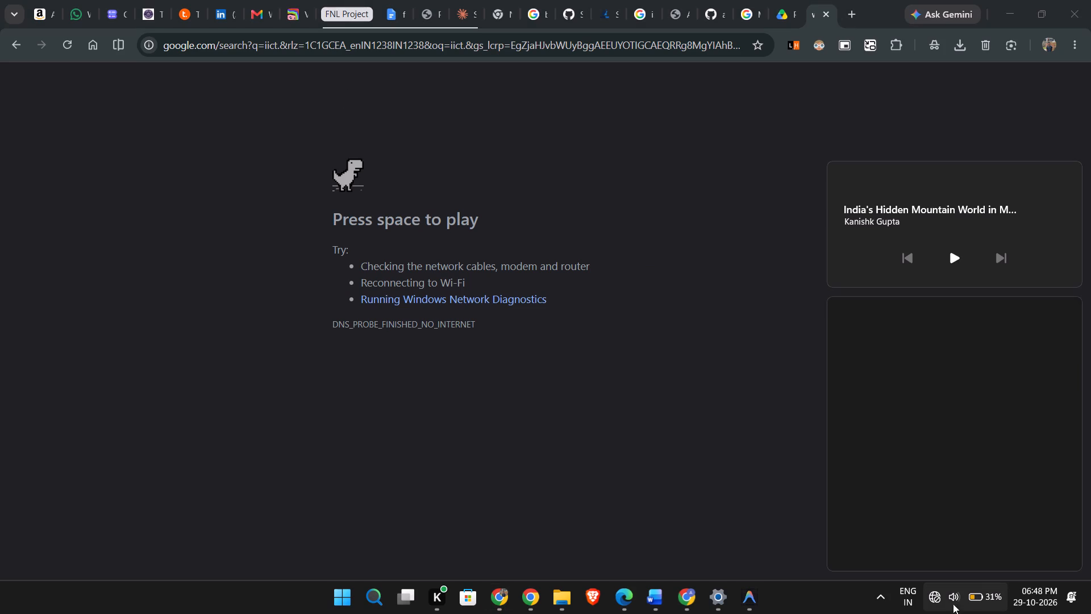
click(893, 320)
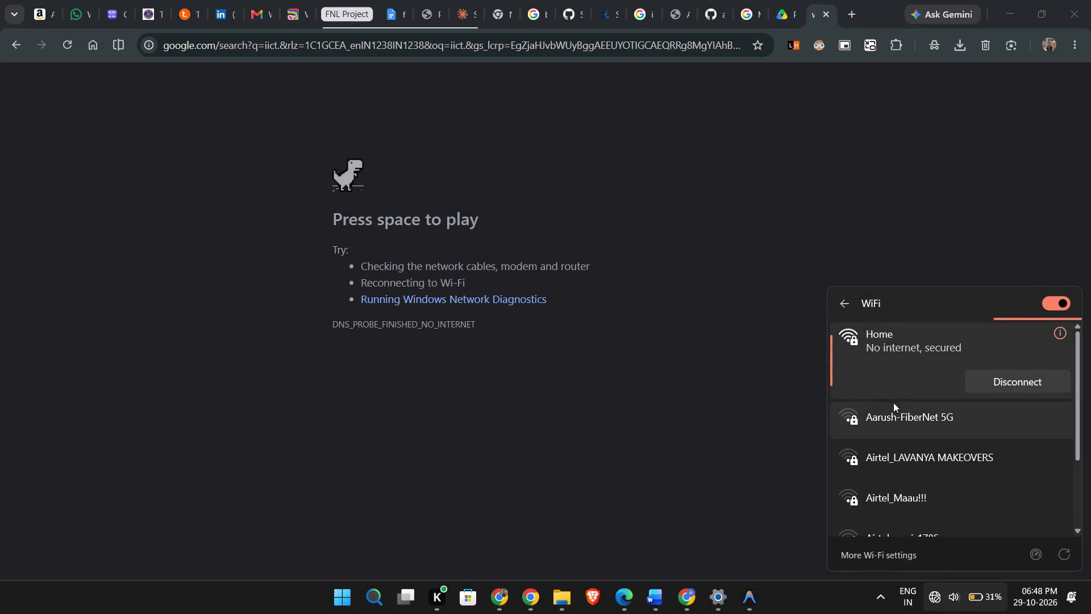
scroll(905, 488, down, 7)
scroll(903, 481, up, 11)
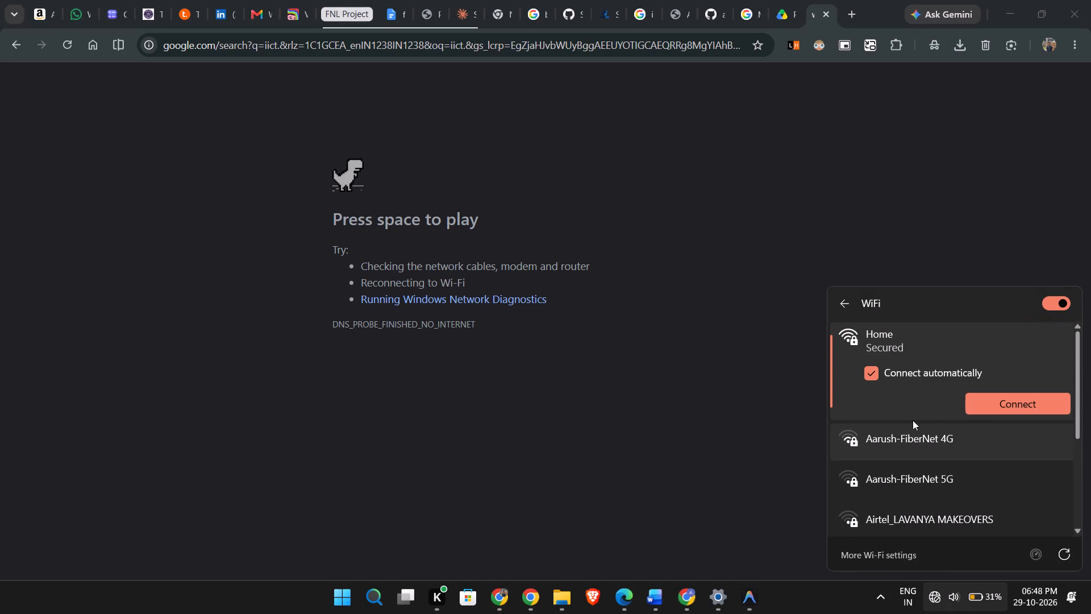
click(651, 321)
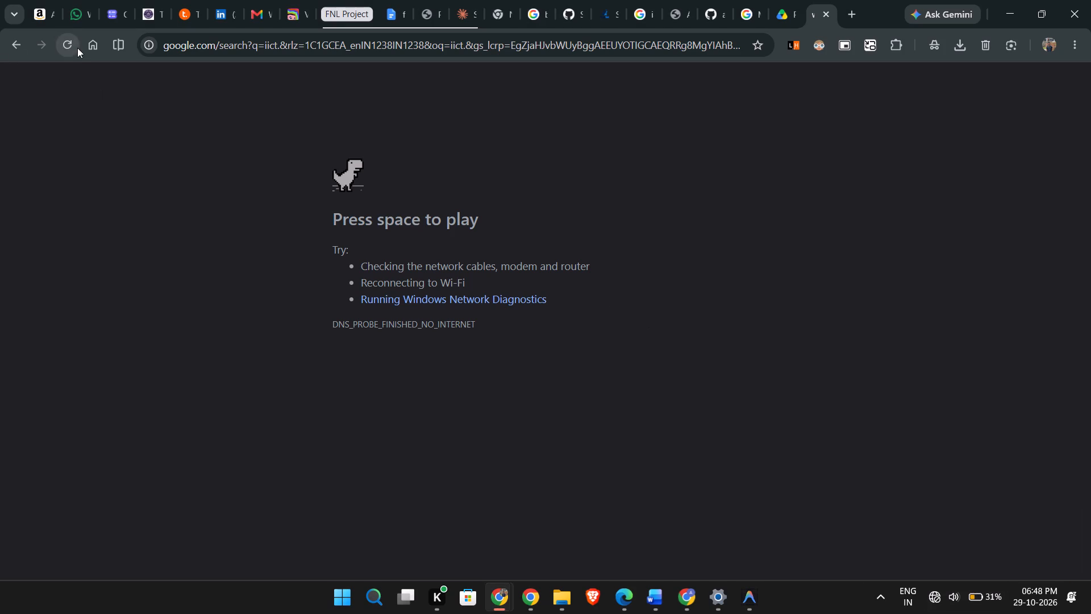
click(77, 48)
Switch Wi-Fi off and on again, and check that the computer is connected to the S23 FE network.
click(935, 608)
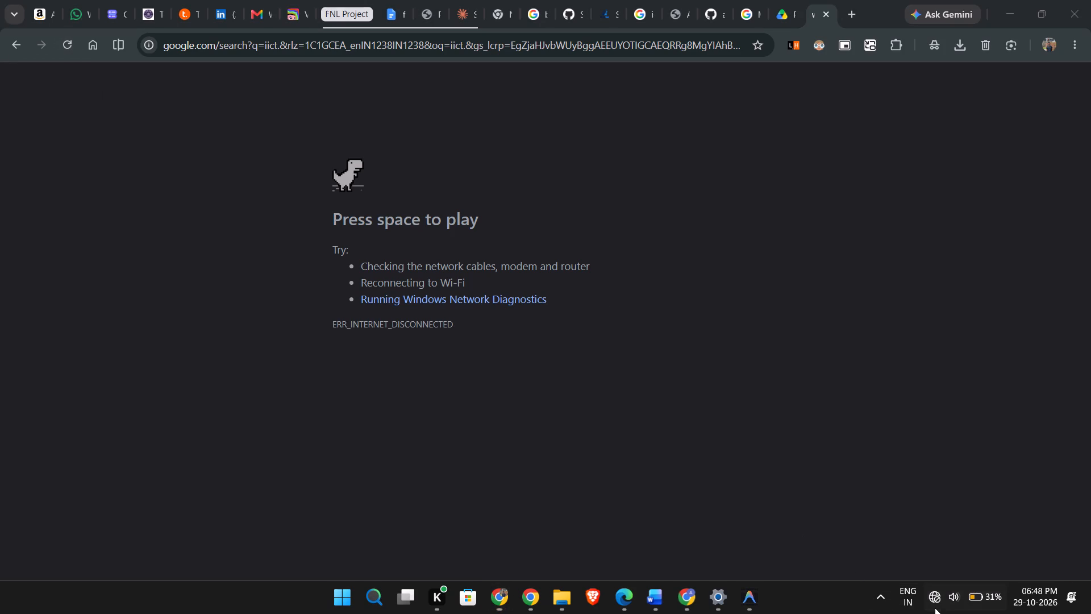
click(866, 321)
click(865, 327)
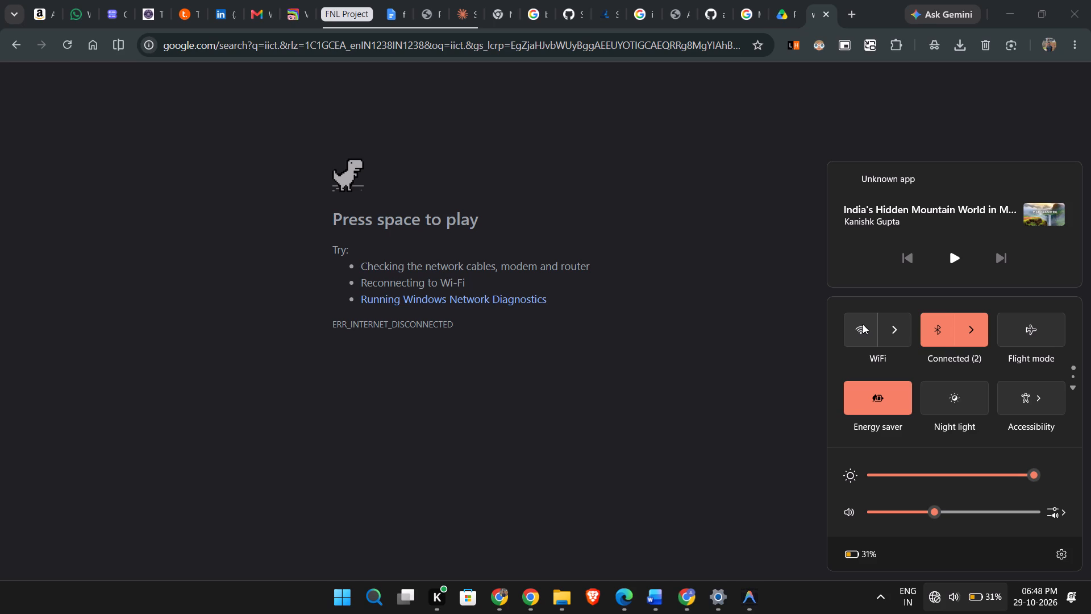
click(848, 330)
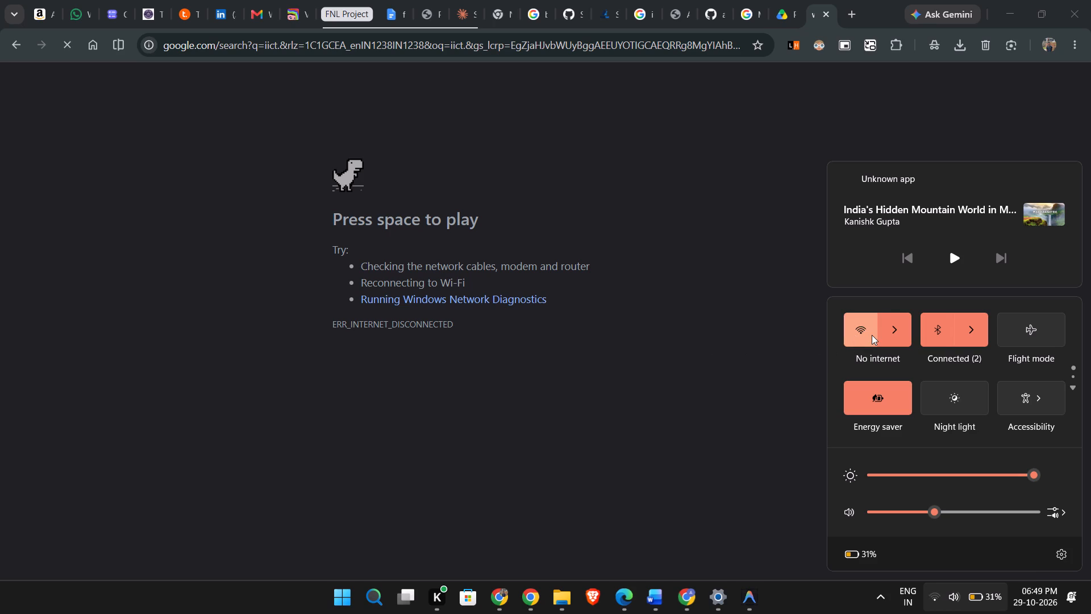
click(908, 336)
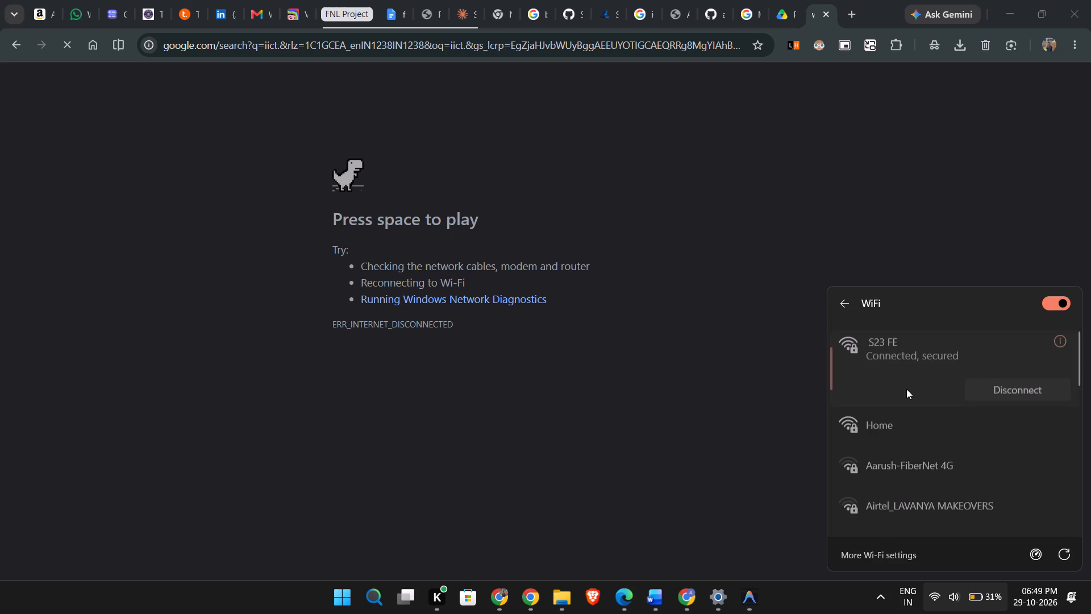
click(695, 387)
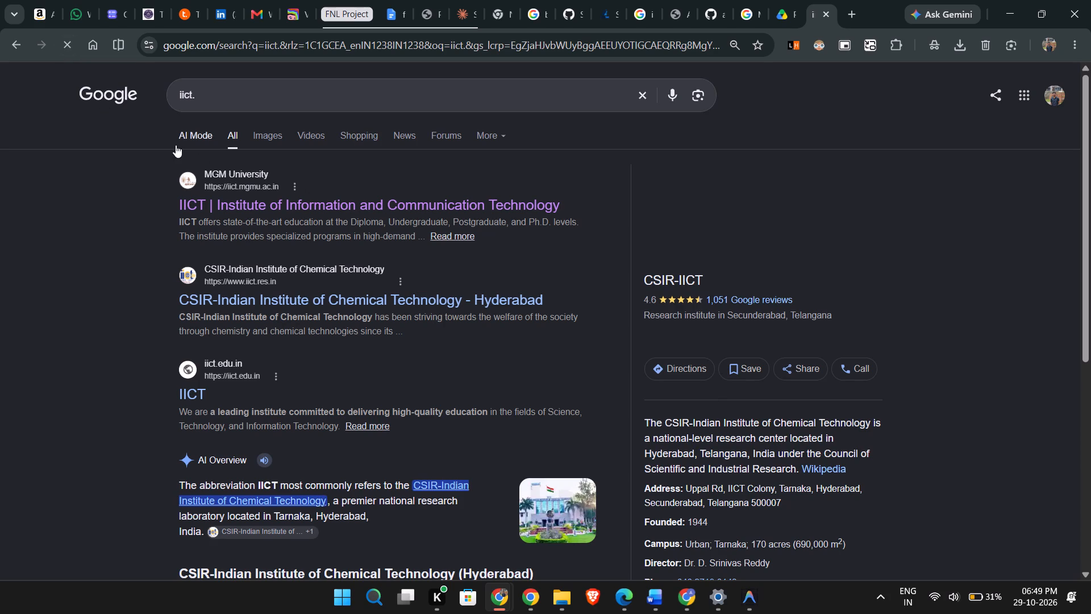
Open the MGM University IICT website, iict.mgmu.ac.in, from the search results.
click(319, 211)
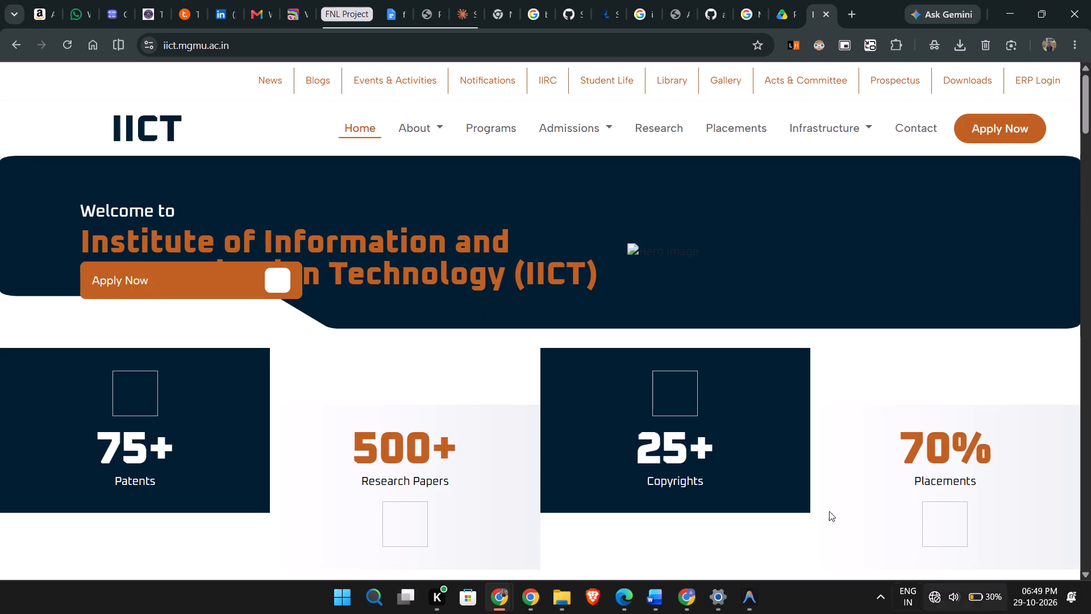
scroll(698, 371, down, 3)
scroll(495, 277, down, 2)
scroll(444, 276, up, 7)
scroll(444, 276, down, 3)
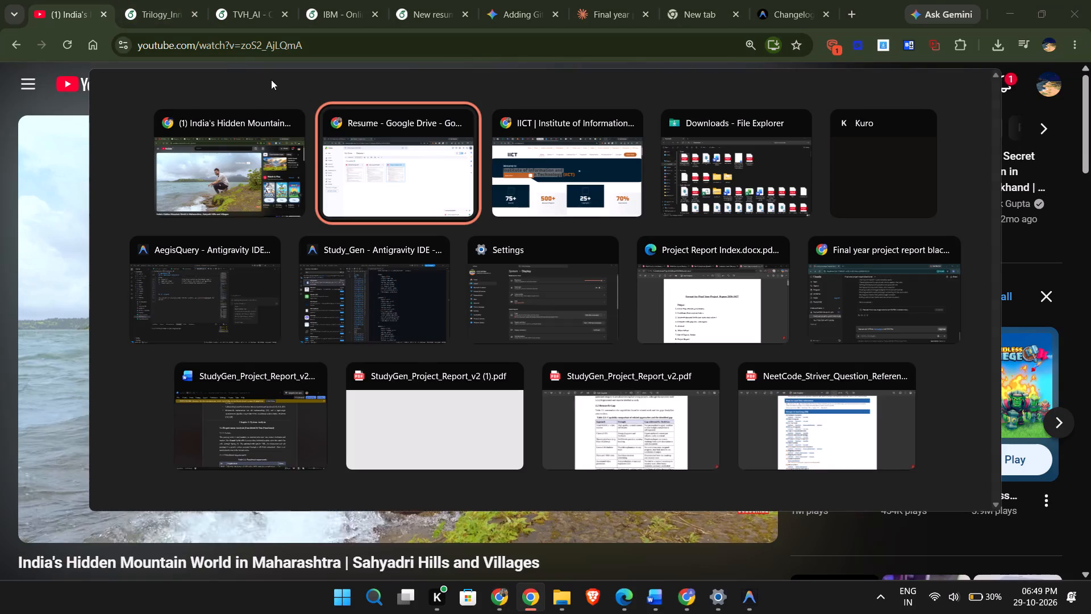
In the Off Campus Hiring form, paste the copied institute name as the College Name answer and append ", MGM University, Aurangabad".
alt+click(530, 158)
click(99, 0)
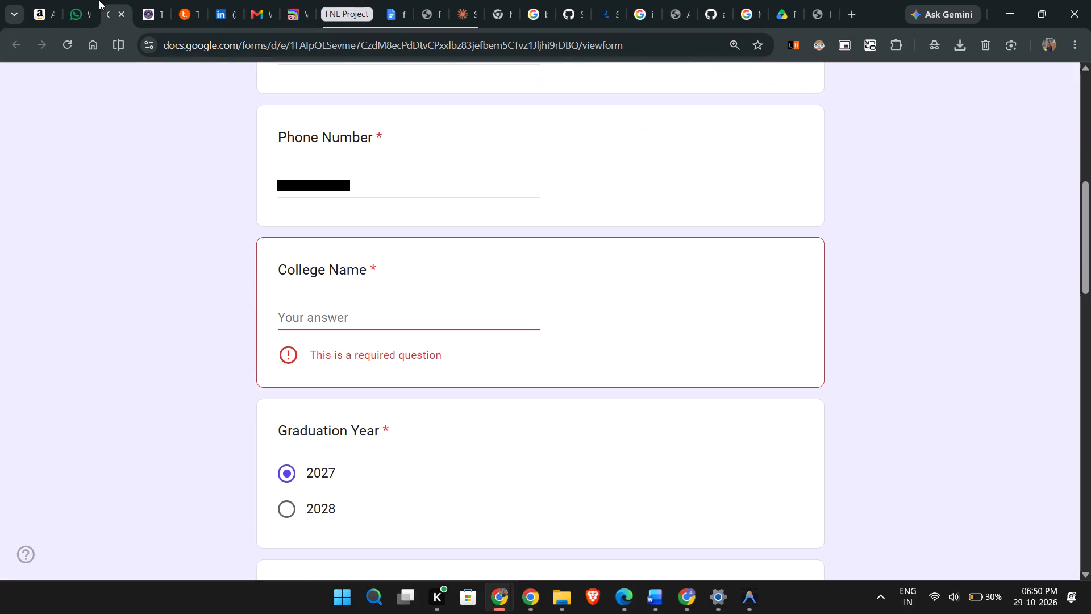
click(309, 316)
key(ctrl+v)
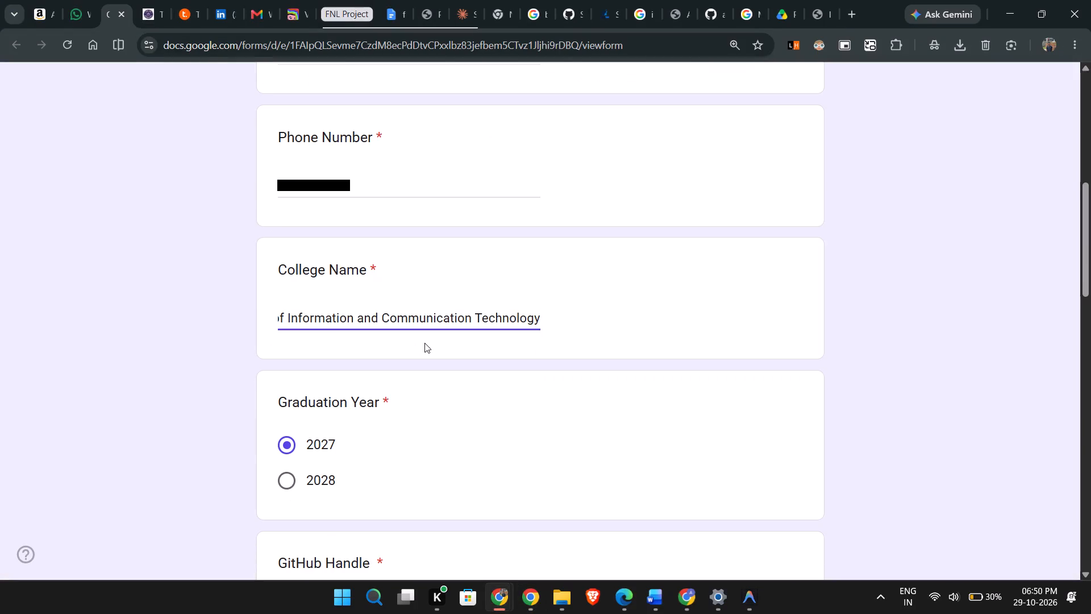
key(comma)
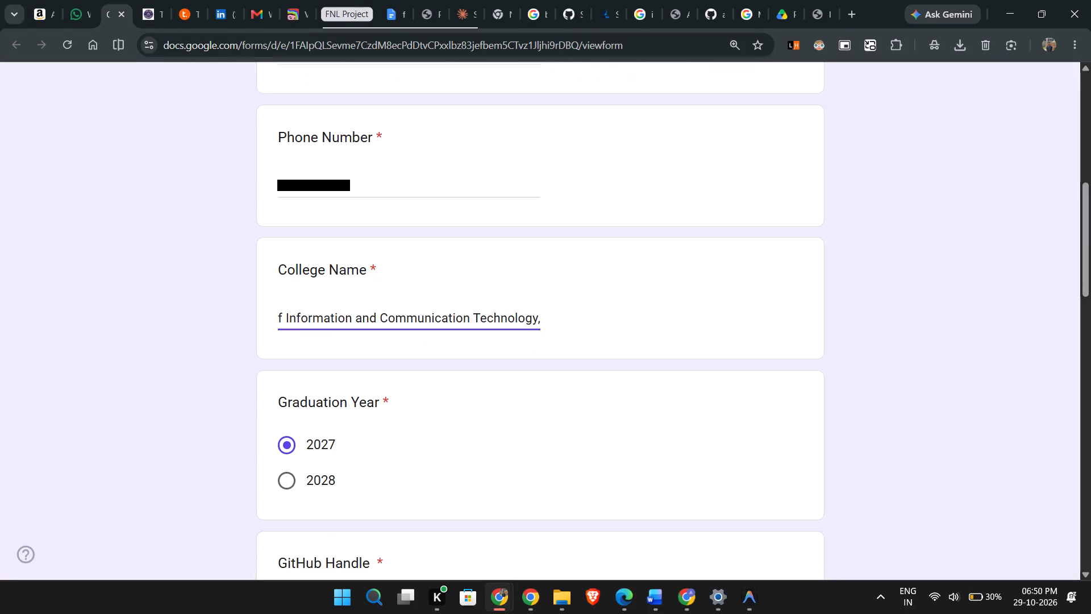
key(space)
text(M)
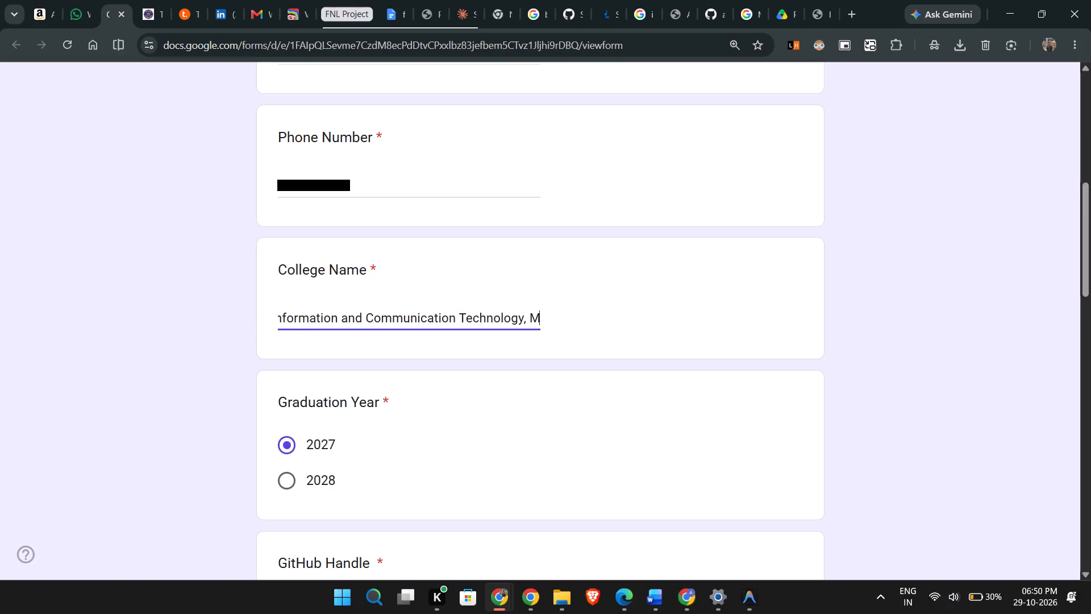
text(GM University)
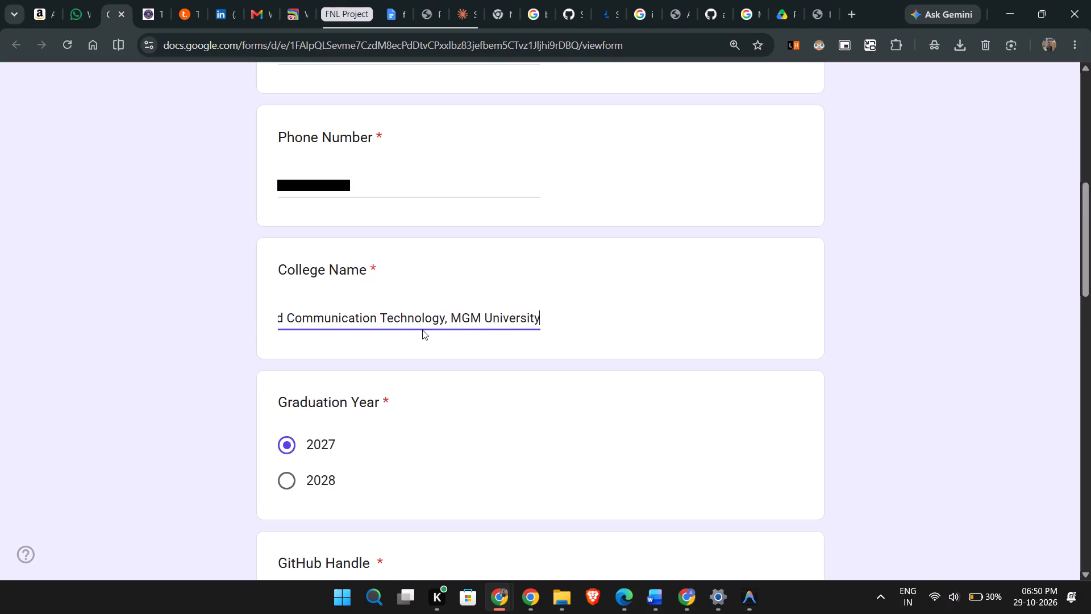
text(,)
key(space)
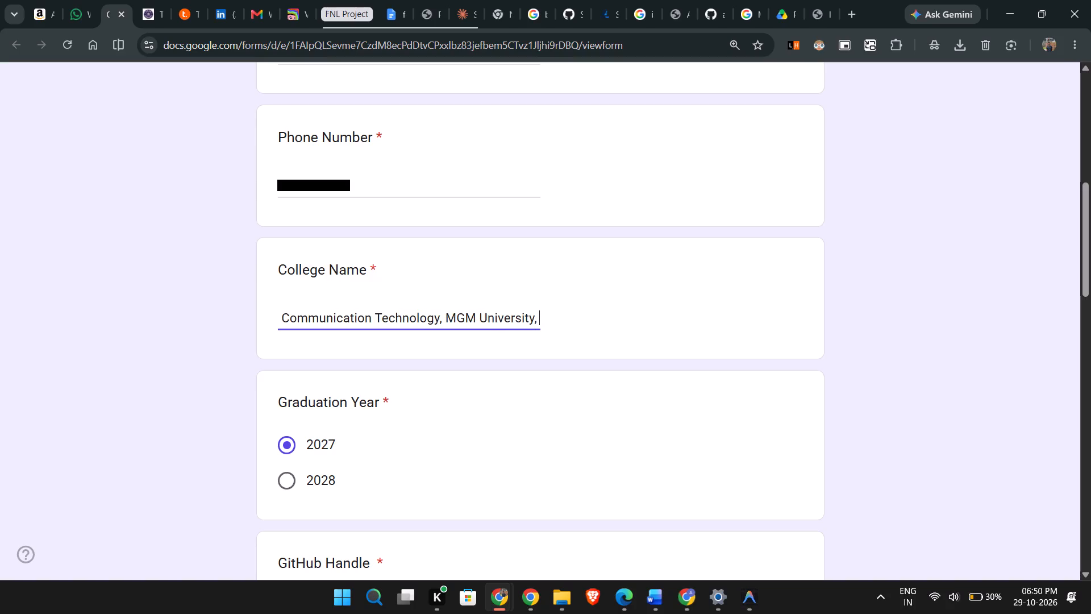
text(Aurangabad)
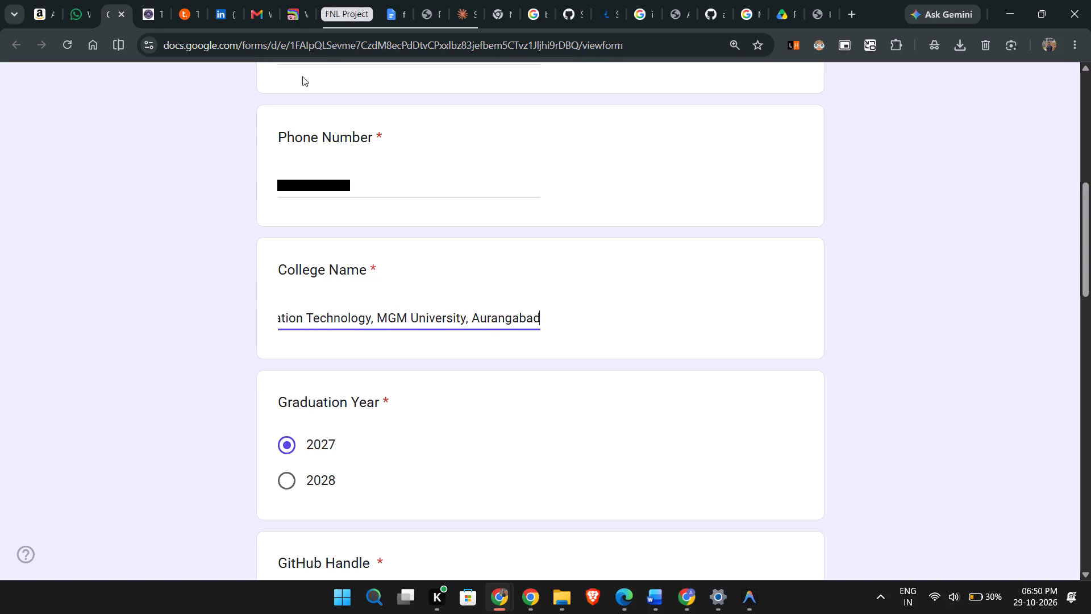
Check over the completed answers and submit the Off Campus Hiring application form.
scroll(370, 138, up, 6)
scroll(418, 248, up, 2)
scroll(411, 269, down, 5)
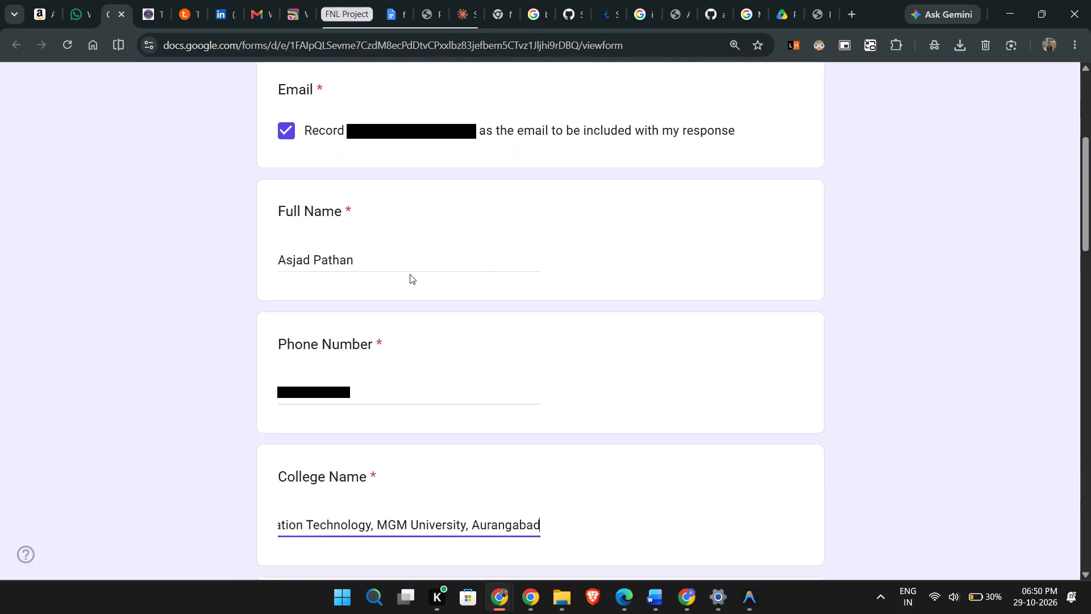
scroll(410, 274, down, 11)
scroll(379, 484, down, 10)
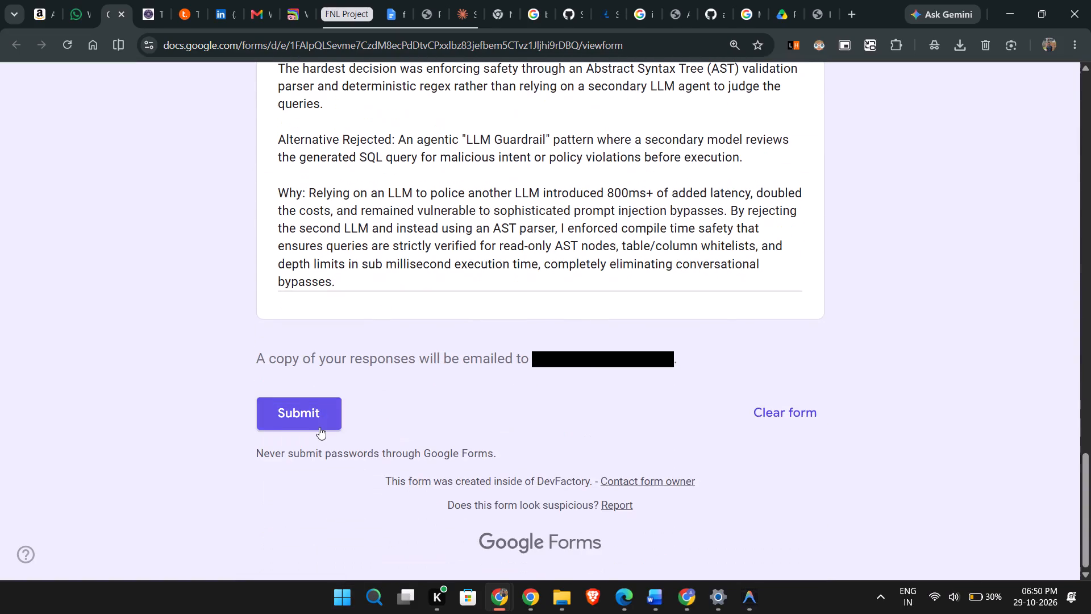
click(319, 427)
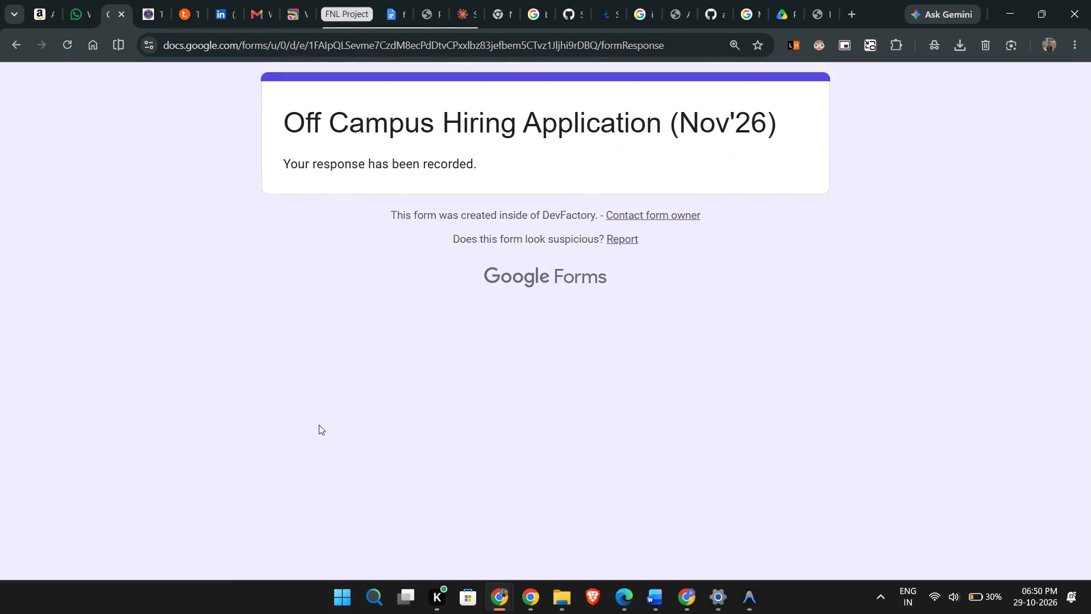
scroll(319, 425, up, 3)
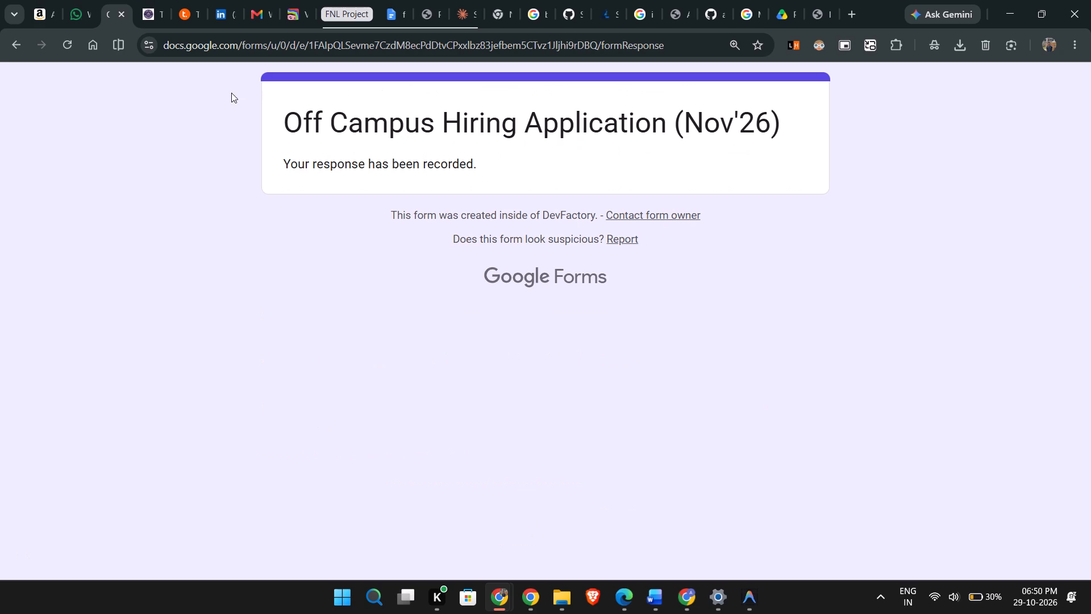